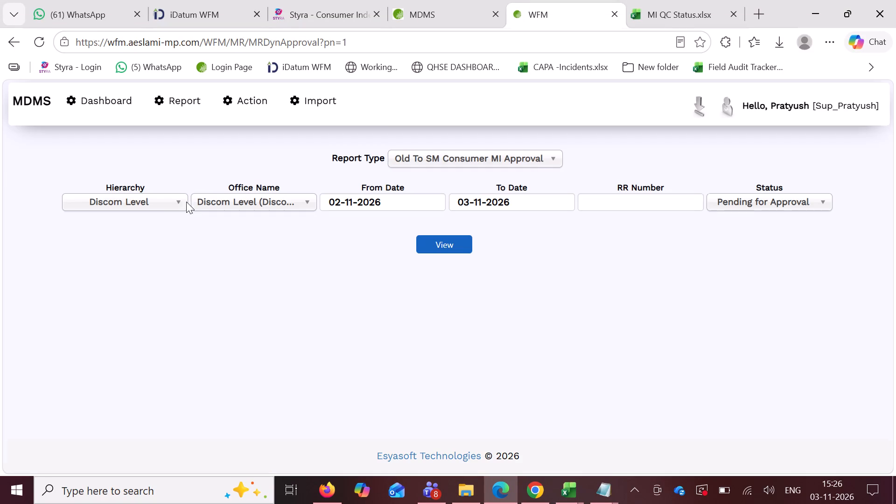
# Set the hierarchy filter to Division for the Old To SM Consumer MI Approval report.
pyautogui.click(181, 199)
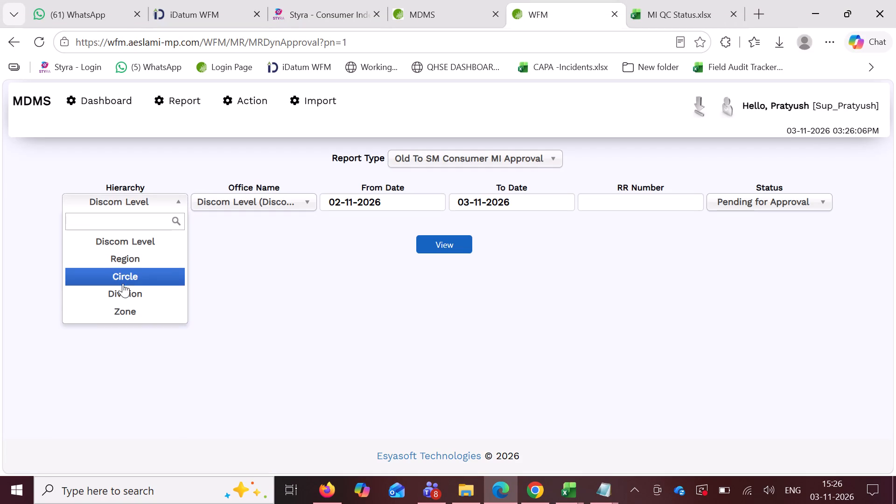
pyautogui.click(121, 283)
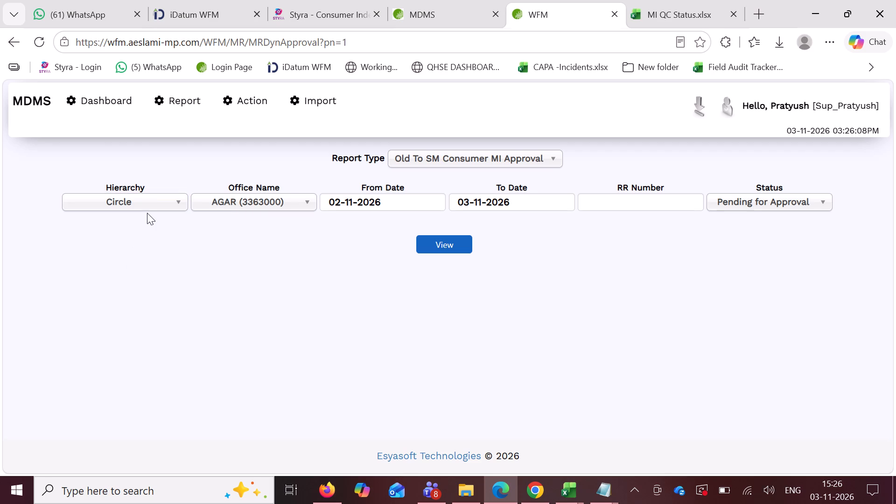
pyautogui.click(147, 213)
pyautogui.click(159, 199)
pyautogui.click(124, 291)
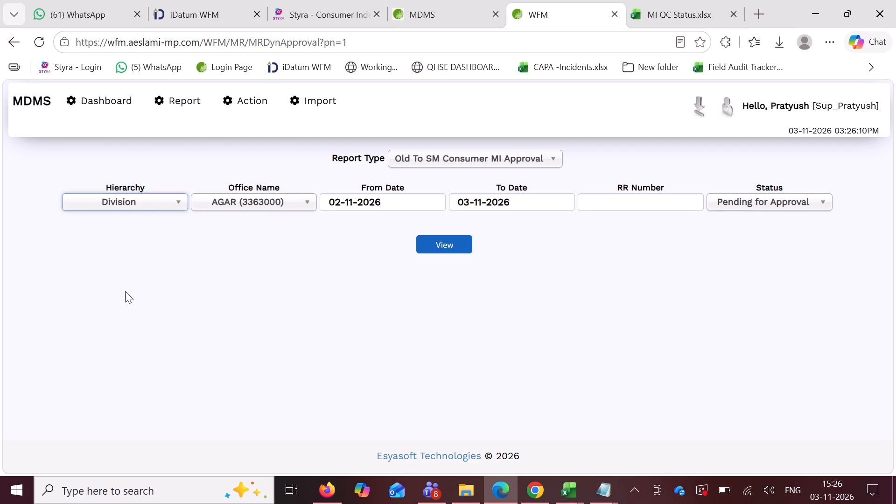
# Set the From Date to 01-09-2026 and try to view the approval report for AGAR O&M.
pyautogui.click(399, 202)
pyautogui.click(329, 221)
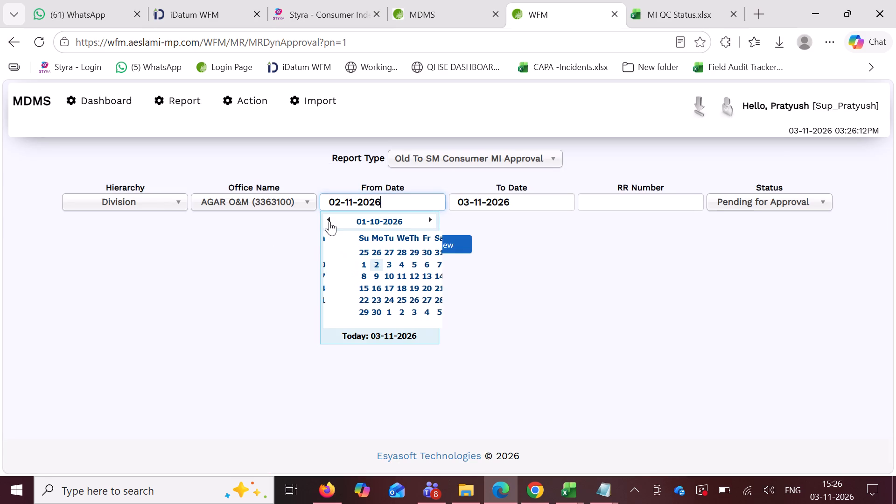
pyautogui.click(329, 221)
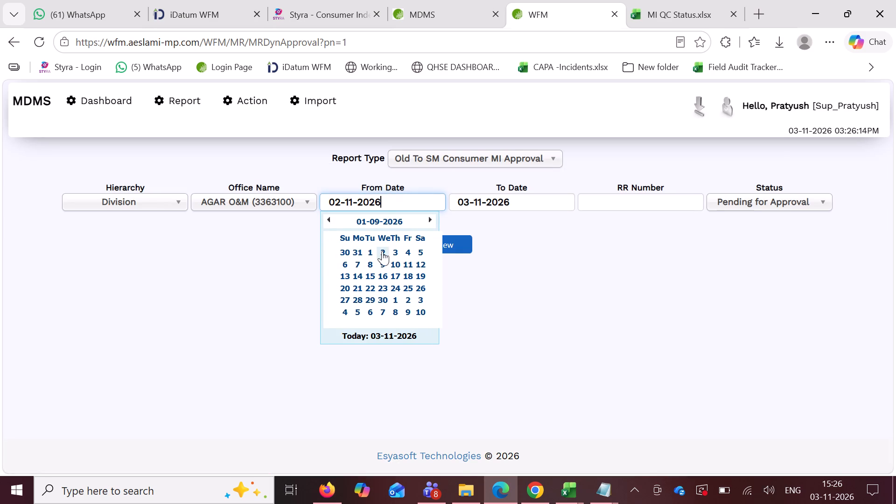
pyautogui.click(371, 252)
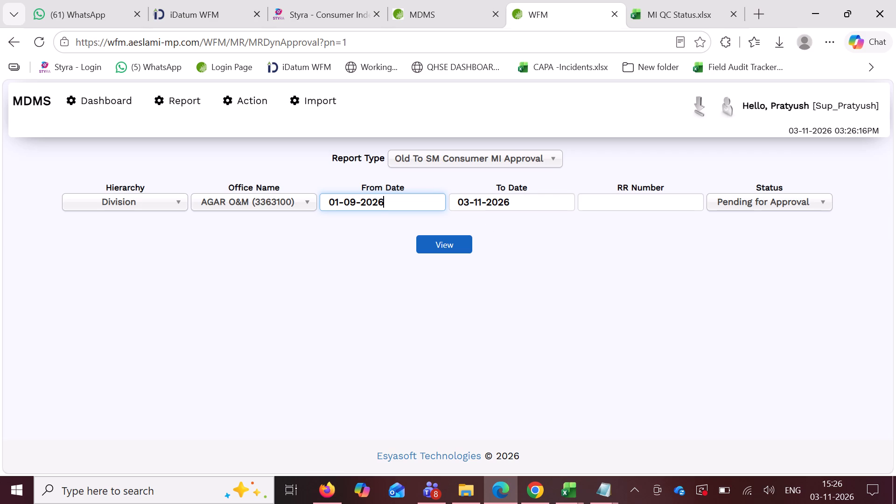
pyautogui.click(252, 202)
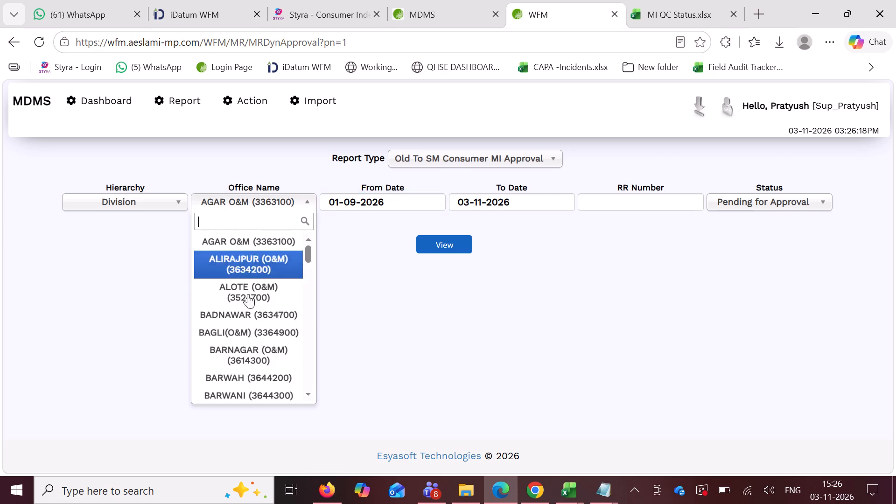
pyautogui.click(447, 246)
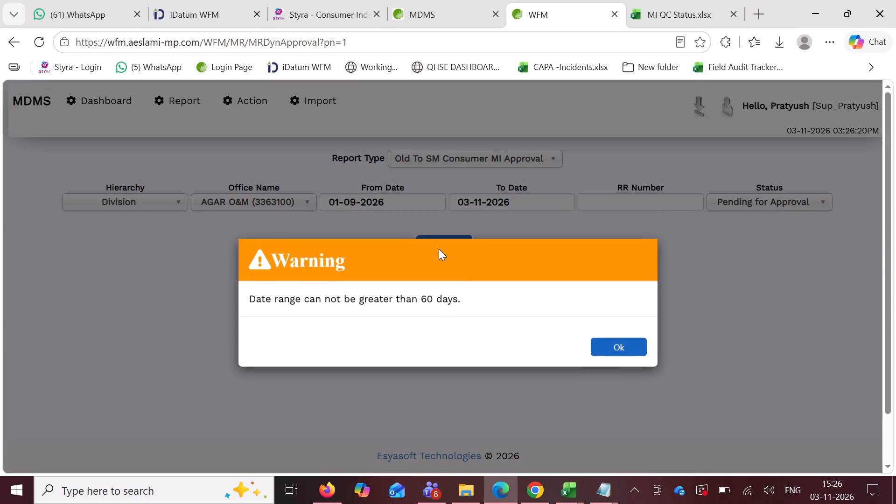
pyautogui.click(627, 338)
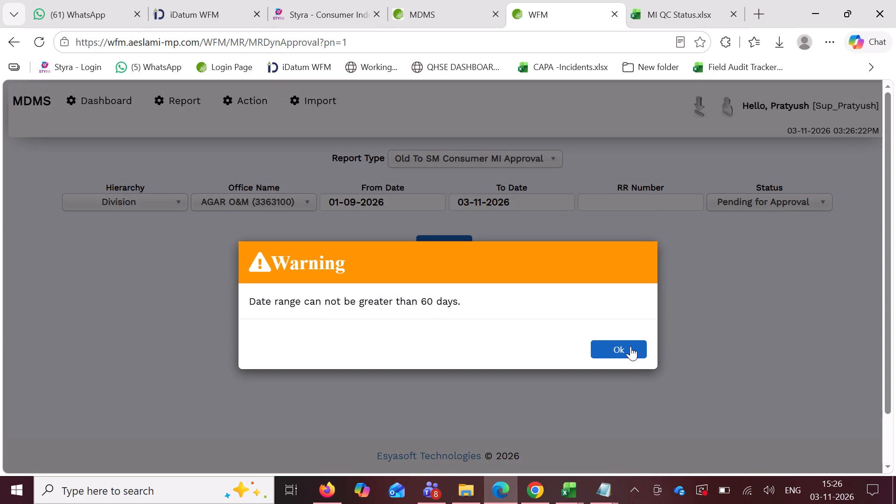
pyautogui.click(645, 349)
# Set the report's From Date to 01-10-2026.
pyautogui.click(402, 202)
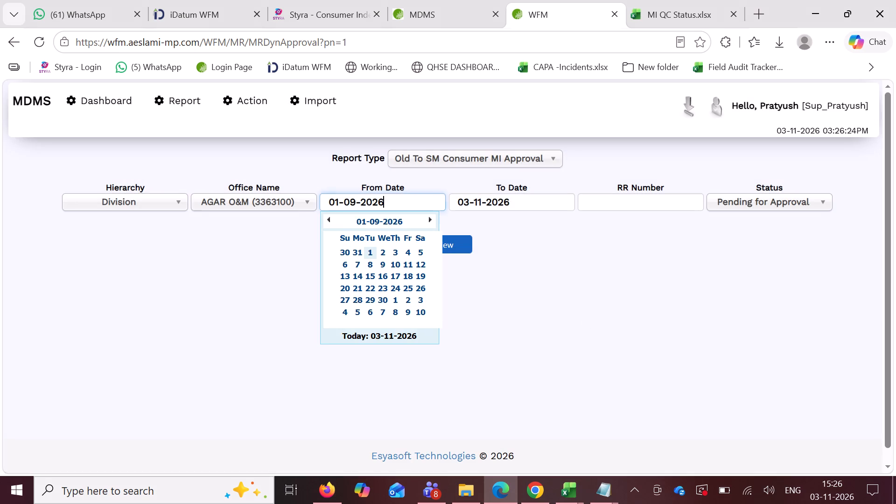
pyautogui.click(432, 220)
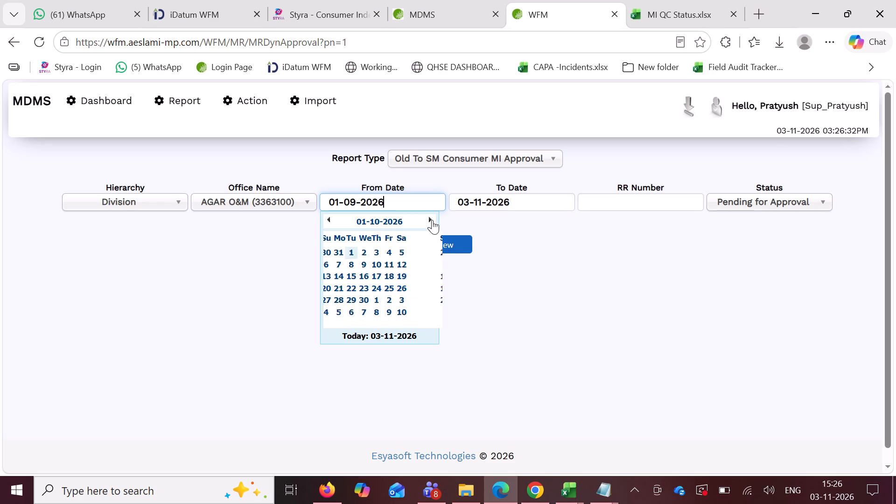
pyautogui.click(396, 253)
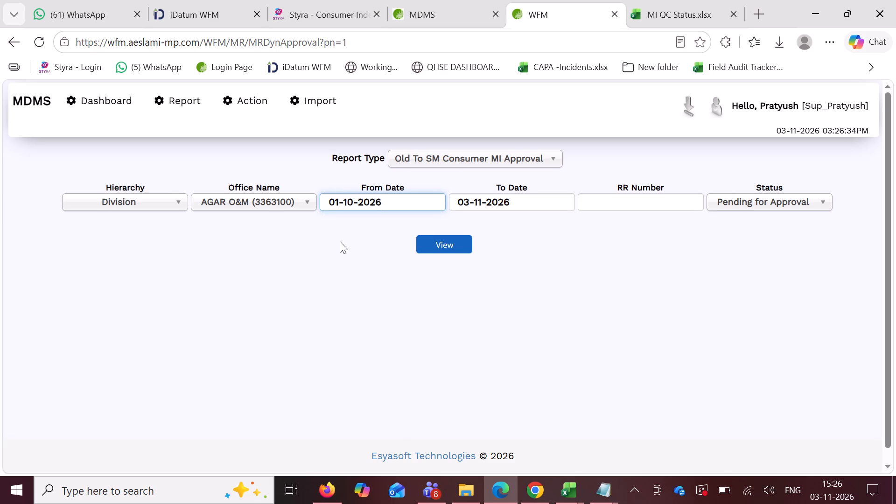
# Choose INDORE SOUTH as the office and view its meter installation records pending for approval.
pyautogui.click(273, 202)
pyautogui.scroll(-3, 258, 370)
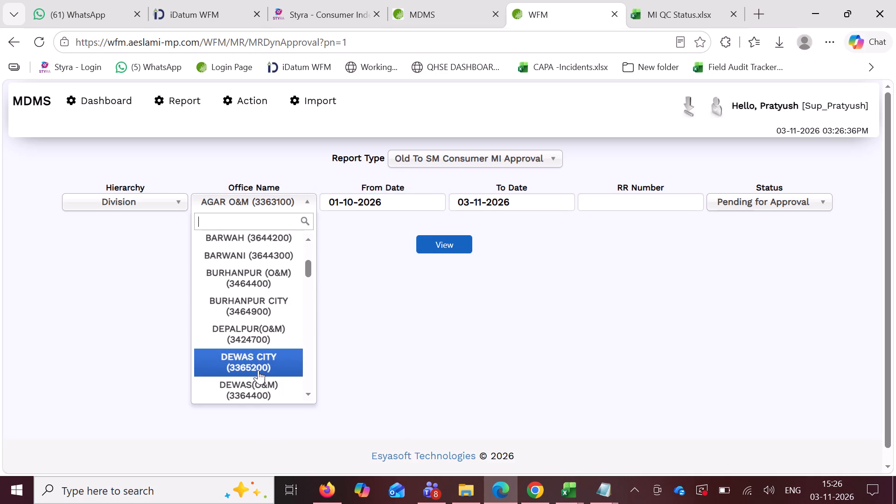
pyautogui.scroll(-9, 259, 371)
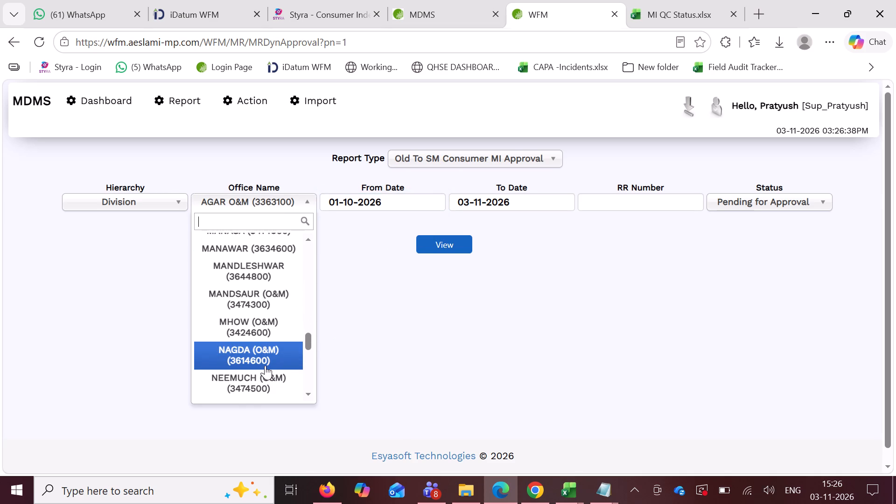
pyautogui.scroll(-8, 265, 365)
pyautogui.scroll(5, 265, 365)
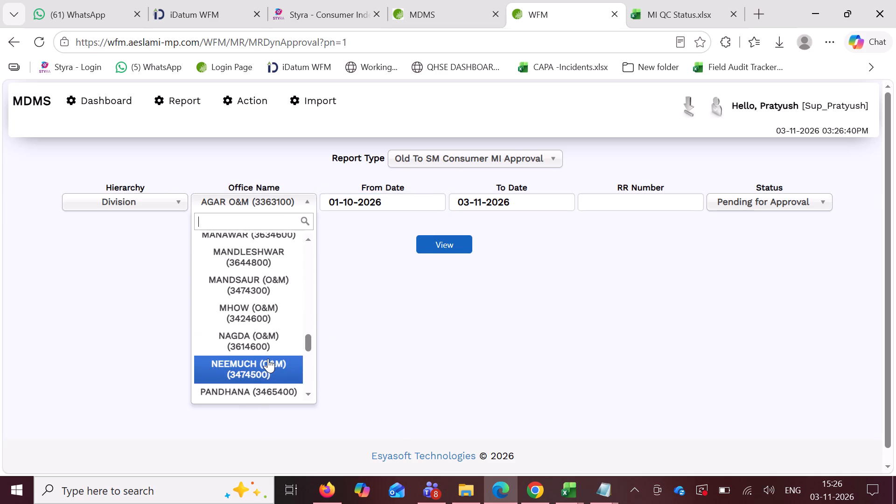
pyautogui.scroll(6, 268, 358)
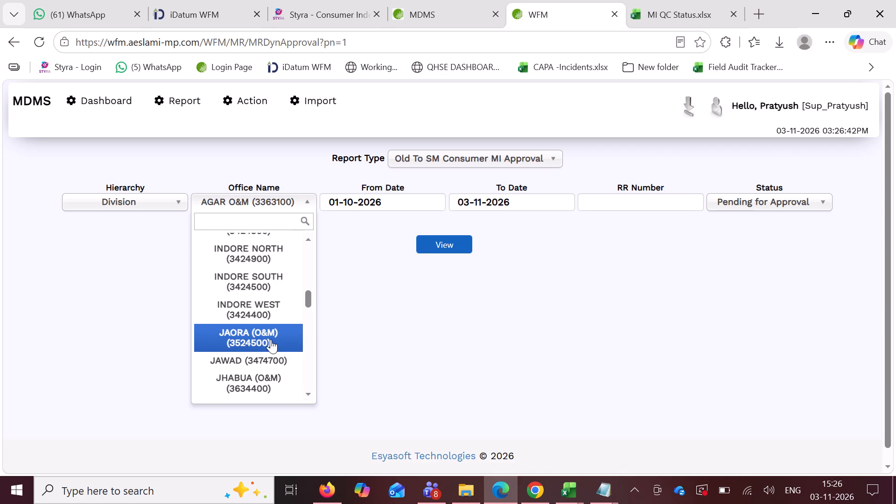
pyautogui.click(273, 288)
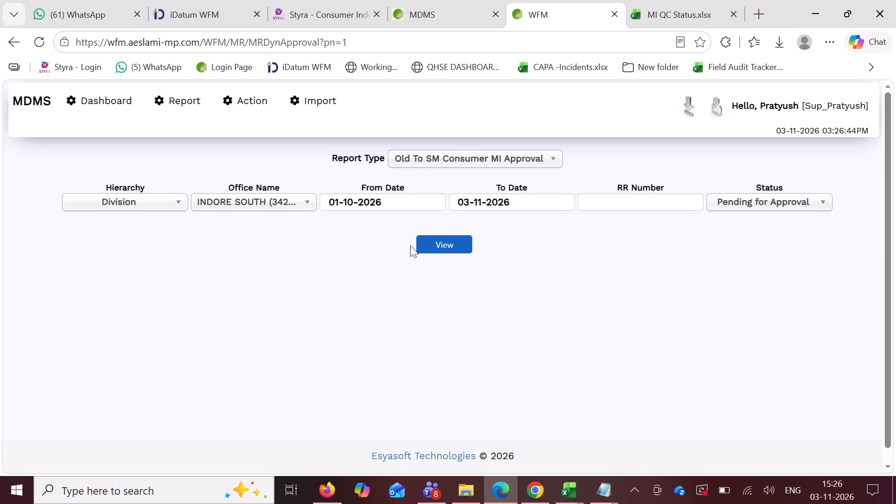
pyautogui.click(438, 245)
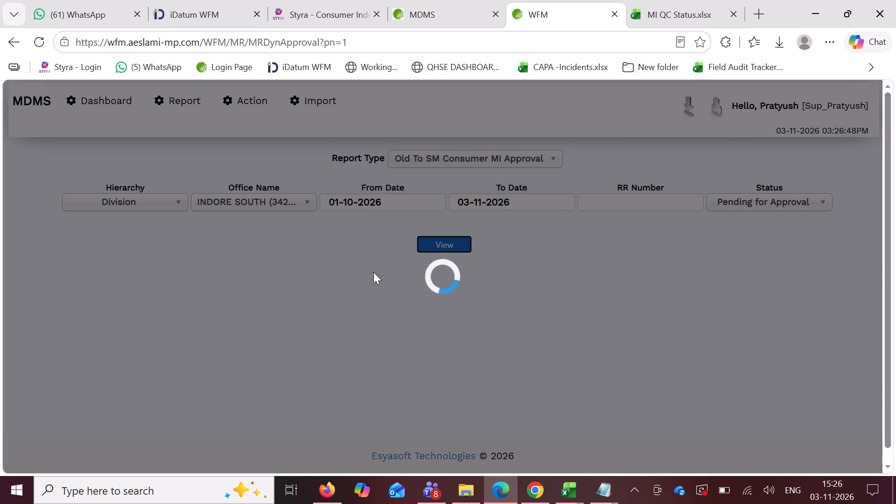
# Look through the pending INDORE SOUTH installation records on the first page of the grid.
pyautogui.scroll(-8, 315, 321)
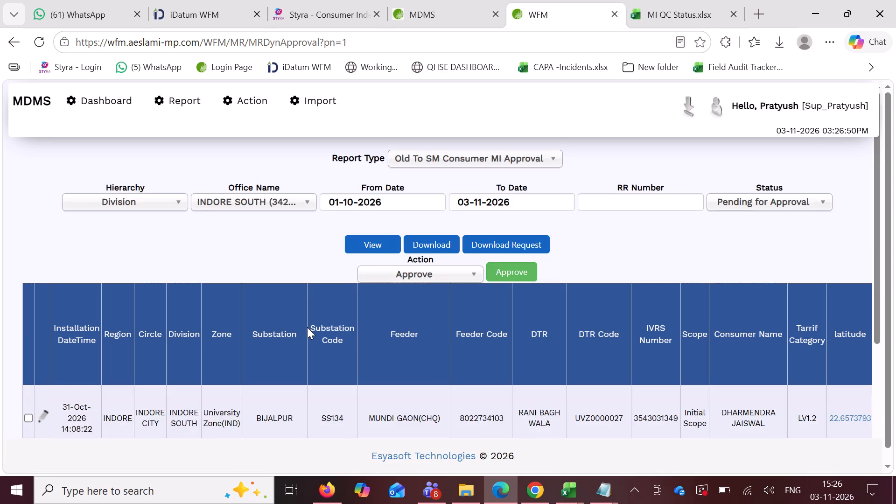
pyautogui.scroll(-16, 307, 327)
pyautogui.scroll(-9, 301, 329)
pyautogui.scroll(-6, 221, 223)
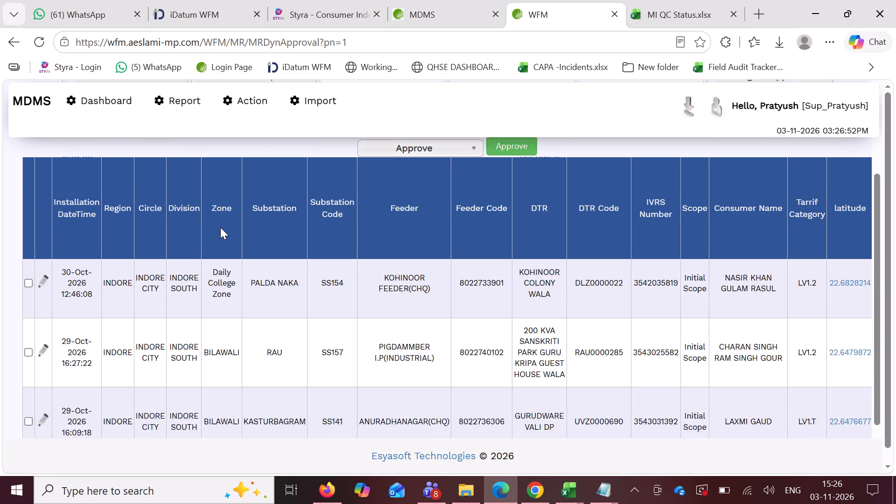
pyautogui.scroll(-8, 220, 228)
pyautogui.scroll(-20, 198, 298)
pyautogui.scroll(-8, 198, 298)
pyautogui.scroll(11, 197, 317)
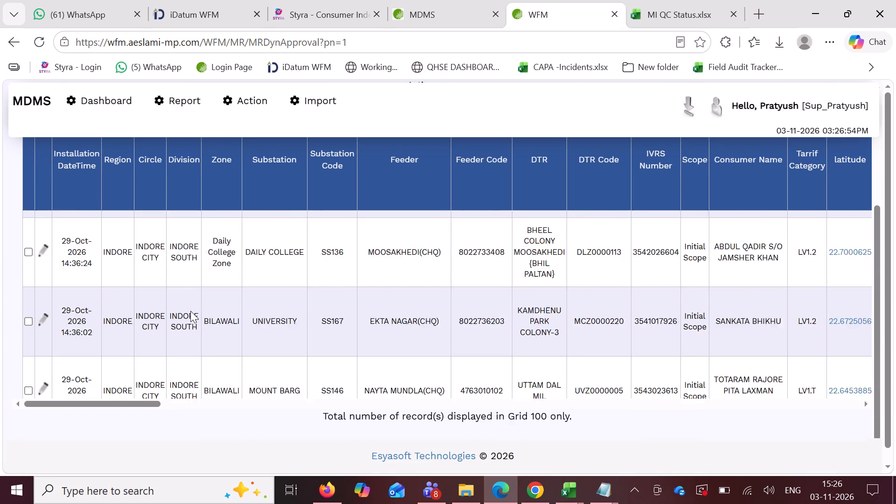
pyautogui.scroll(20, 190, 311)
pyautogui.scroll(20, 190, 311)
pyautogui.scroll(11, 190, 311)
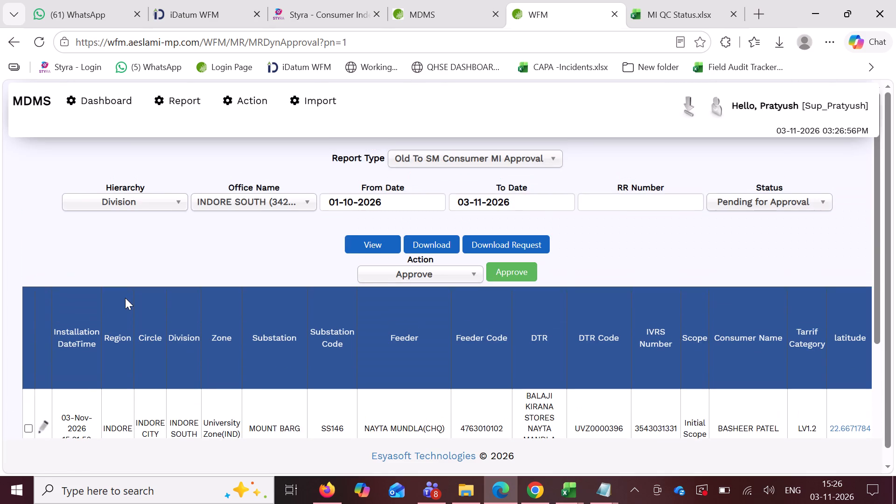
pyautogui.scroll(-3, 161, 317)
pyautogui.scroll(-1, 178, 356)
pyautogui.scroll(-6, 223, 203)
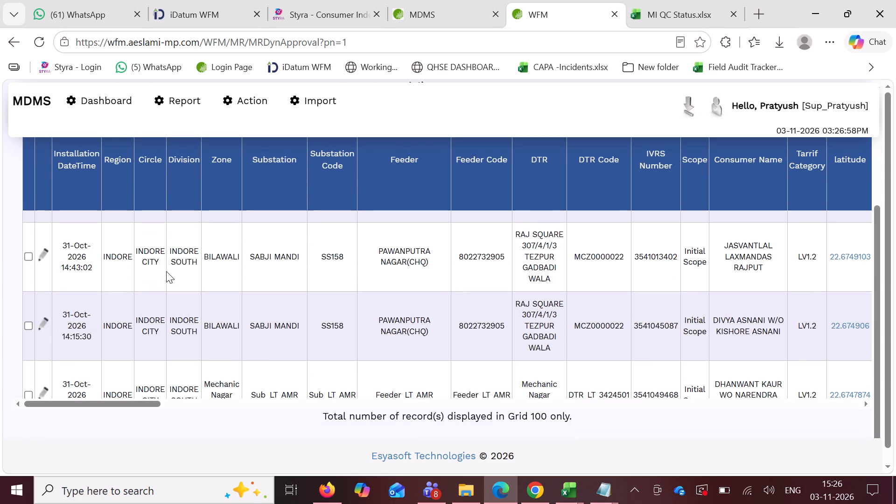
pyautogui.scroll(-15, 164, 295)
pyautogui.scroll(-18, 180, 313)
pyautogui.scroll(-8, 195, 316)
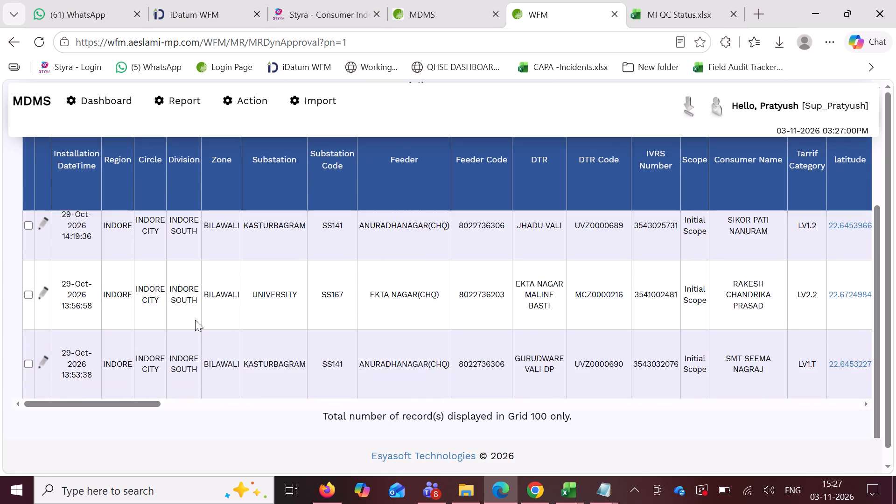
pyautogui.scroll(-15, 195, 319)
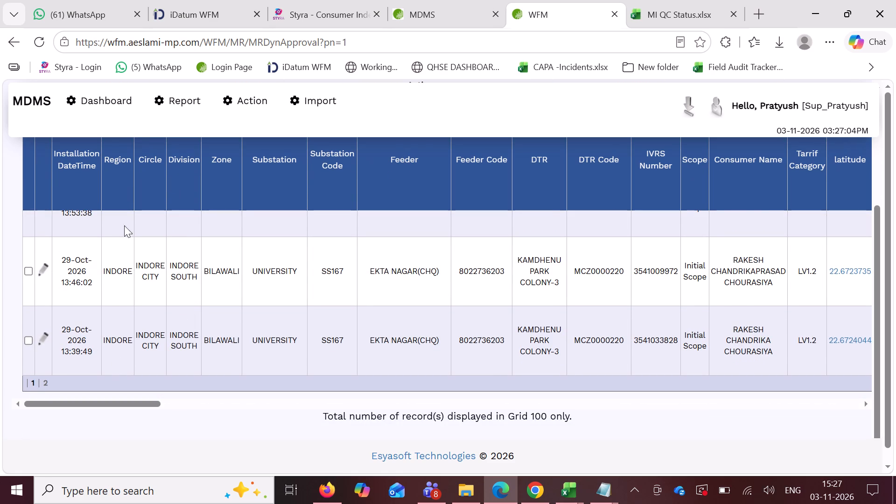
pyautogui.scroll(20, 128, 137)
pyautogui.scroll(13, 128, 137)
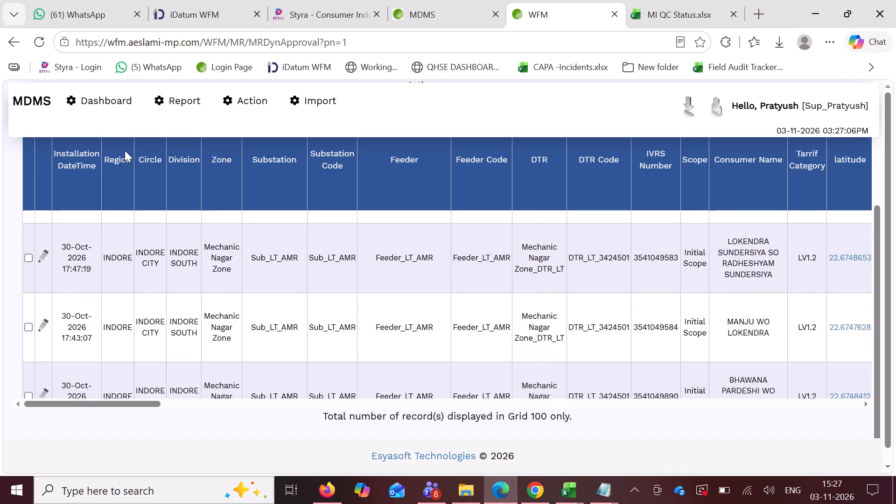
pyautogui.scroll(20, 125, 150)
pyautogui.scroll(1, 125, 150)
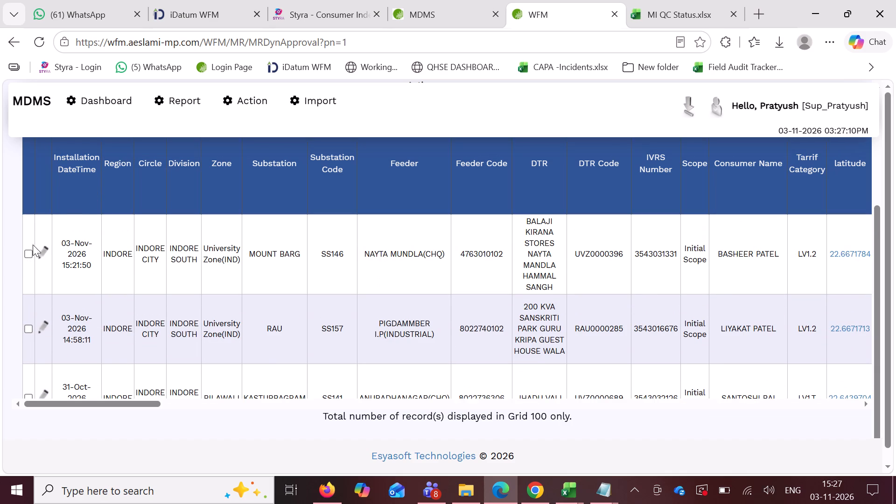
pyautogui.scroll(2, 93, 203)
pyautogui.scroll(-3, 43, 305)
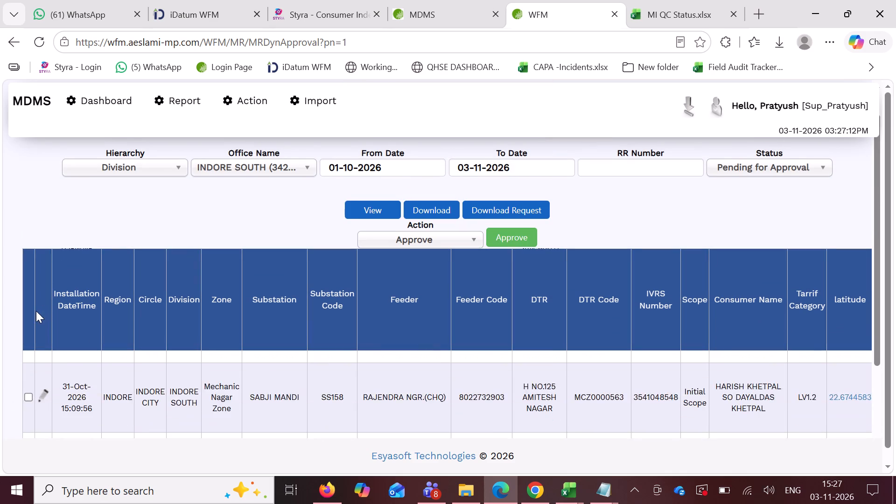
pyautogui.scroll(8, 36, 308)
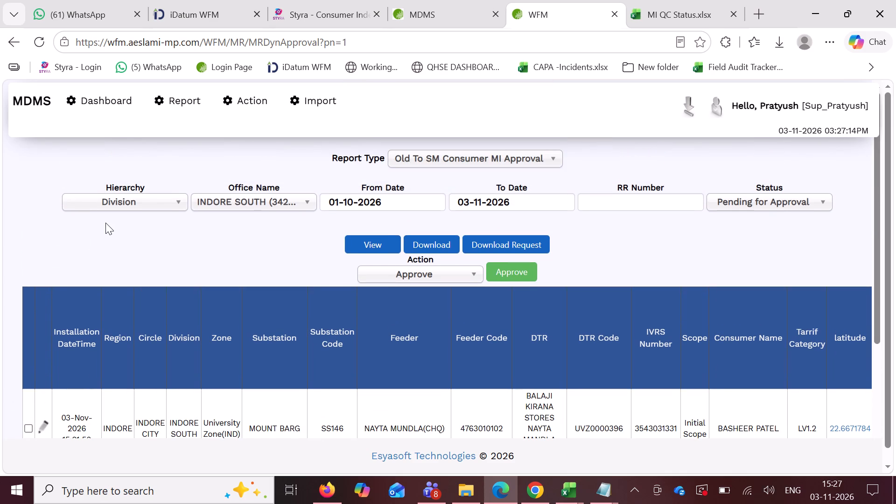
# Mark the RAU substation record installed 03-Nov-2026 14:58:11 for the approval action.
pyautogui.scroll(-2, 105, 223)
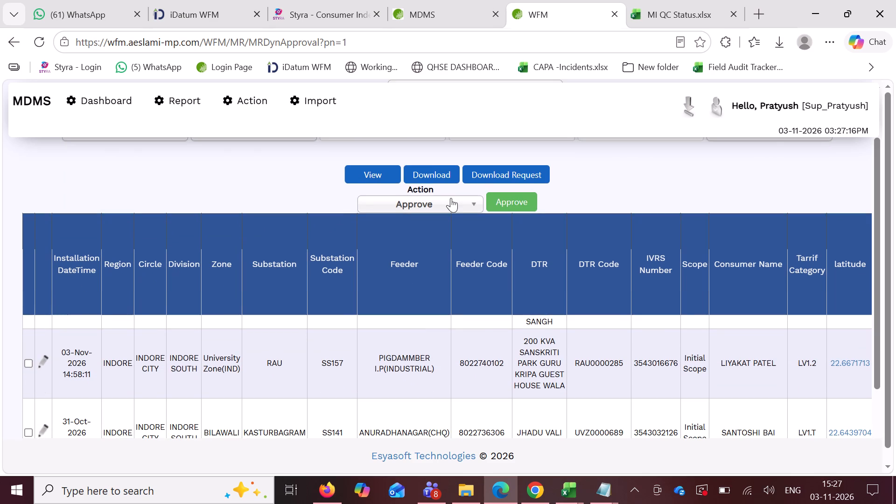
pyautogui.click(452, 200)
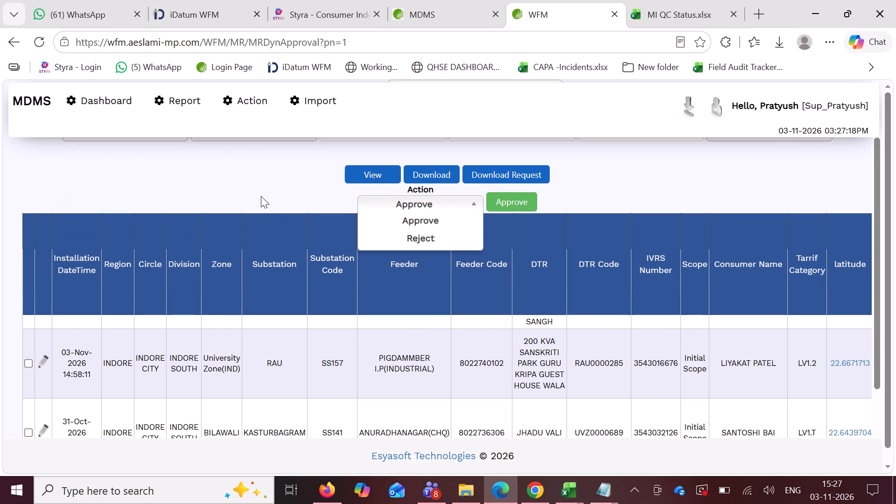
pyautogui.click(259, 188)
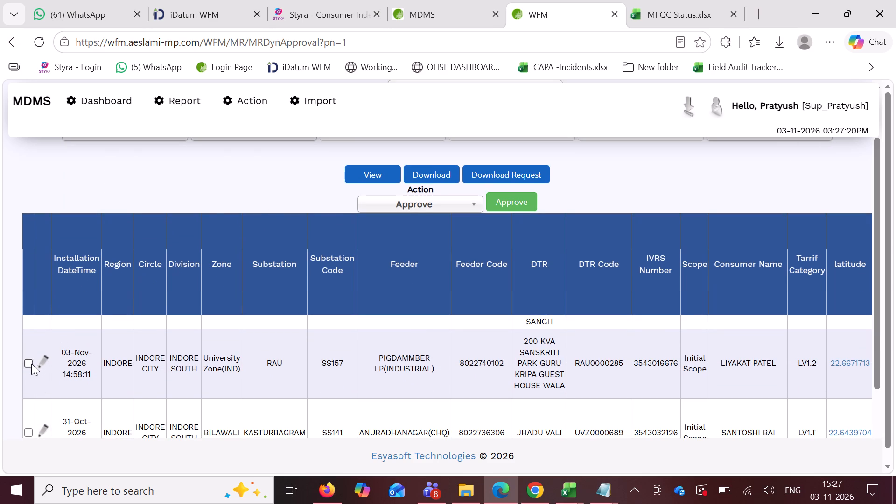
pyautogui.click(31, 364)
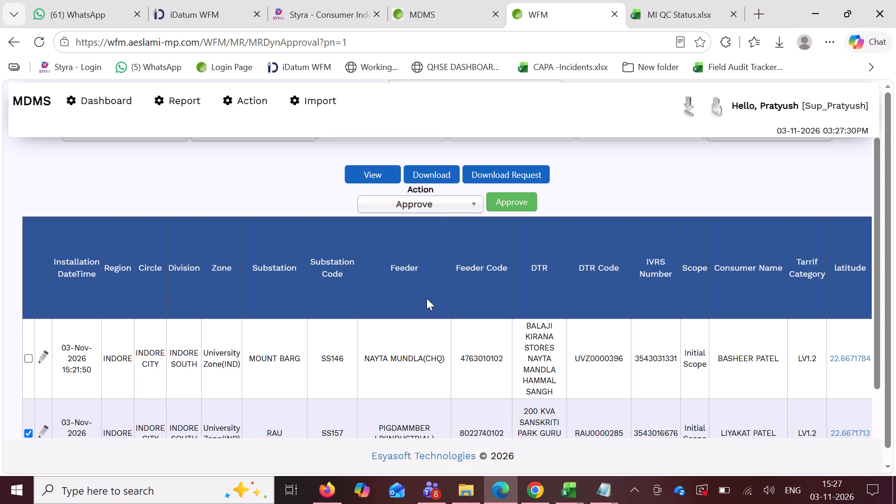
# Look through the remaining pending records down to the end of the grid's first page.
pyautogui.scroll(-5, 217, 420)
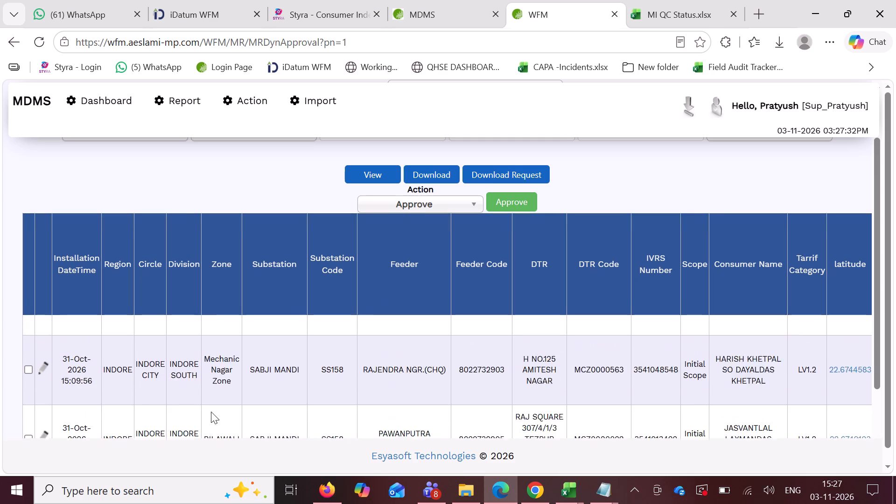
pyautogui.scroll(-6, 164, 393)
pyautogui.scroll(-14, 137, 352)
pyautogui.scroll(-13, 114, 383)
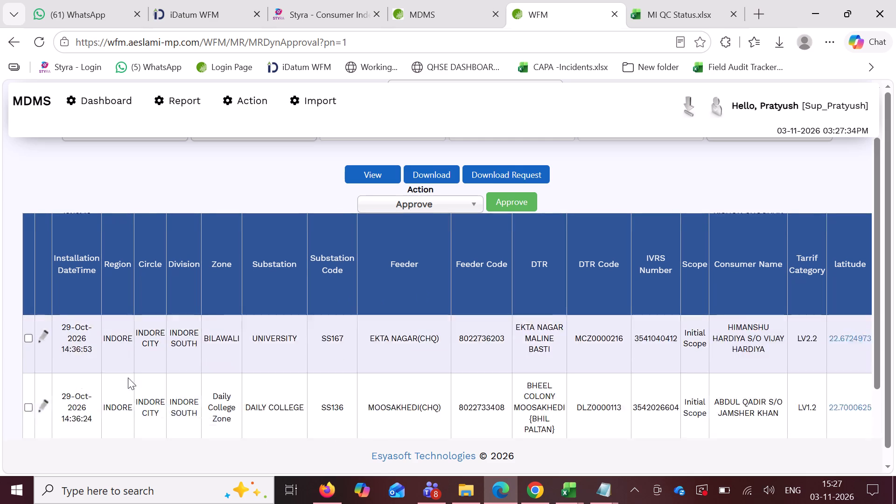
pyautogui.scroll(-17, 128, 378)
pyautogui.scroll(-7, 140, 380)
pyautogui.scroll(-3, 185, 160)
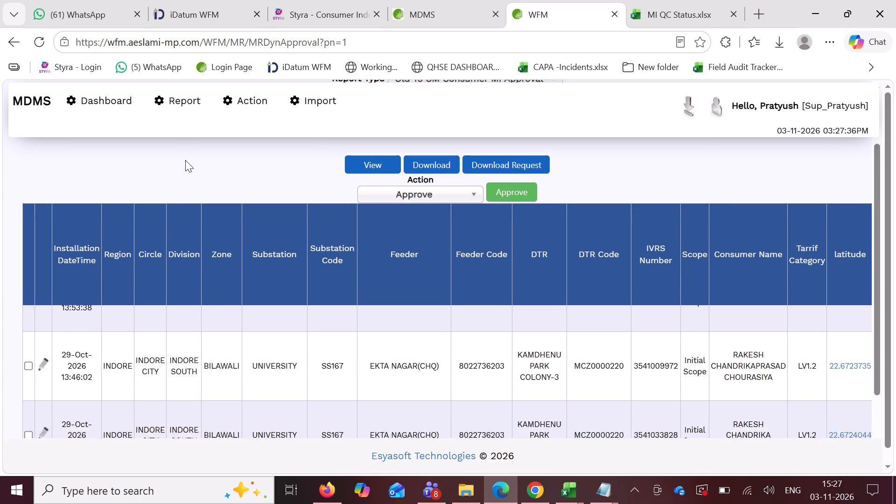
pyautogui.scroll(-2, 185, 160)
pyautogui.scroll(-3, 120, 267)
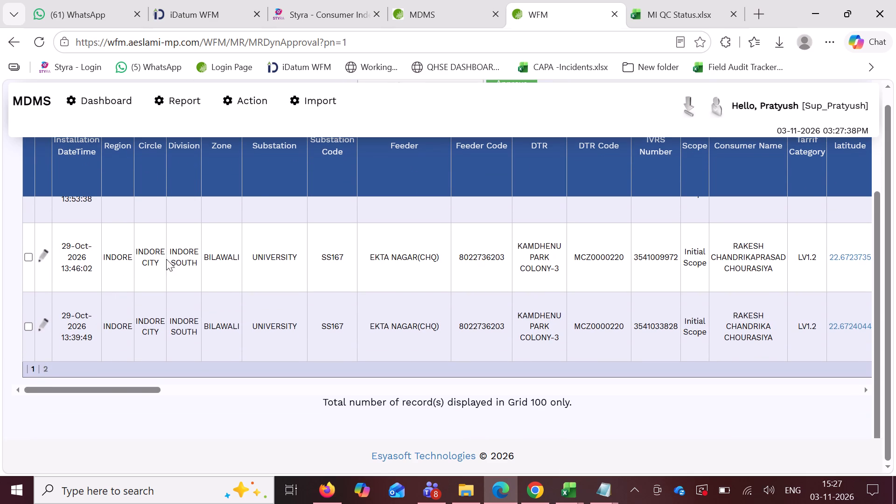
pyautogui.scroll(8, 186, 252)
pyautogui.scroll(-15, 182, 252)
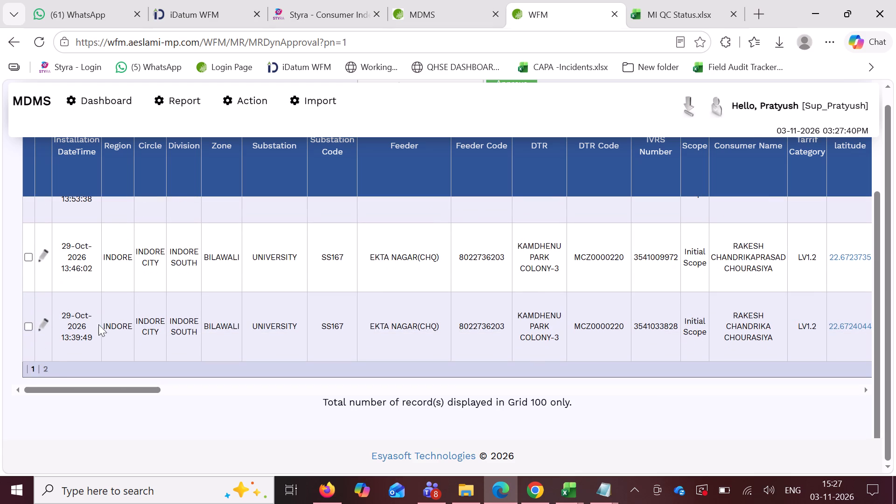
# Open the second page of the pending INDORE SOUTH records grid and look at its records.
pyautogui.click(46, 368)
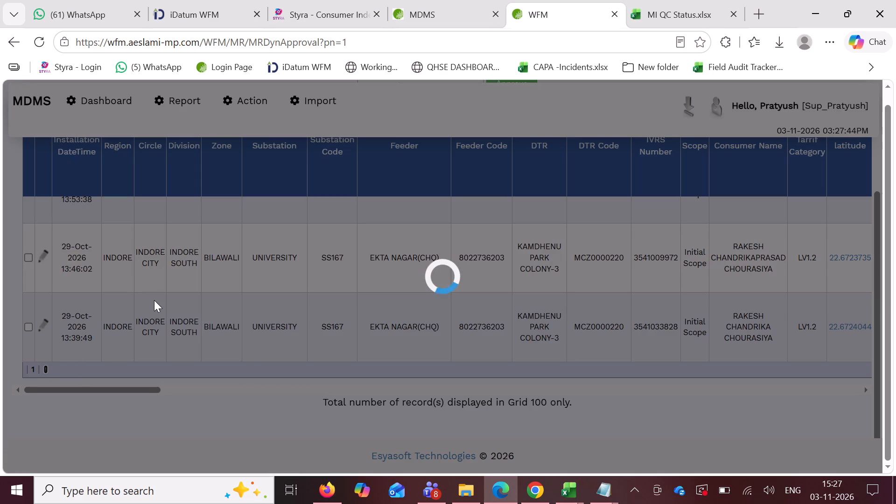
pyautogui.scroll(6, 162, 249)
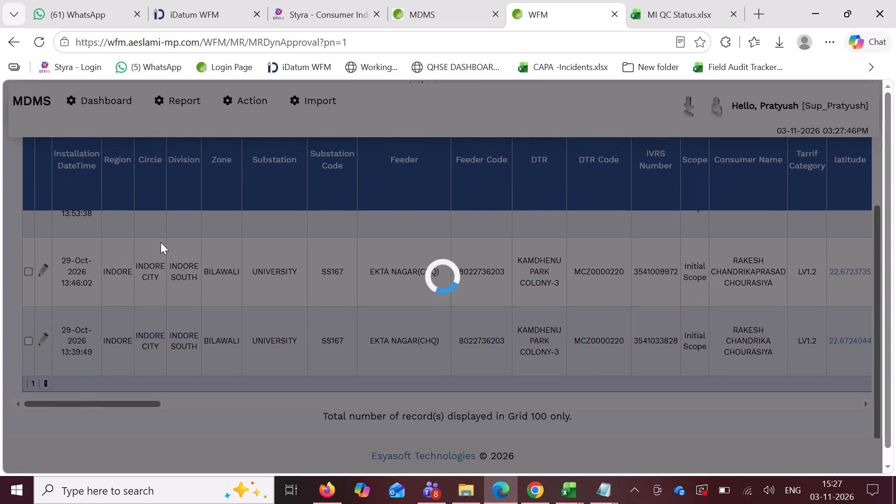
pyautogui.scroll(4, 161, 242)
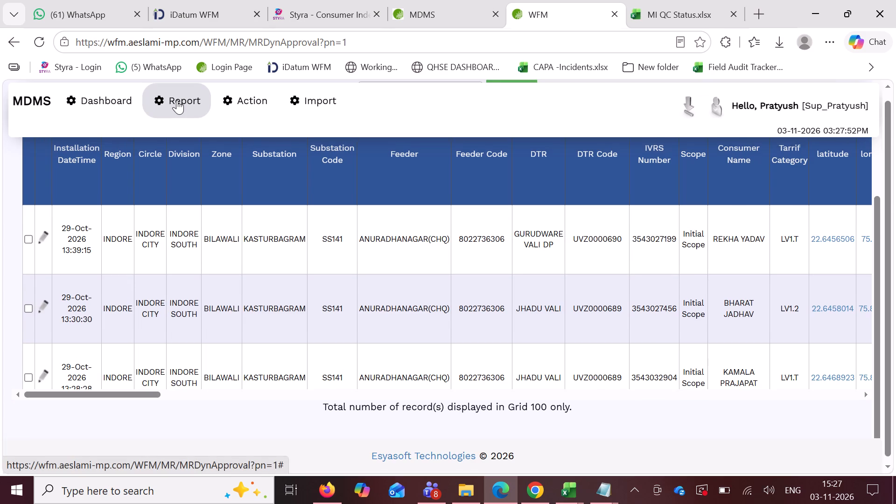
# Open the Master Reports and choose Consumer MI Master as the report type.
pyautogui.click(176, 100)
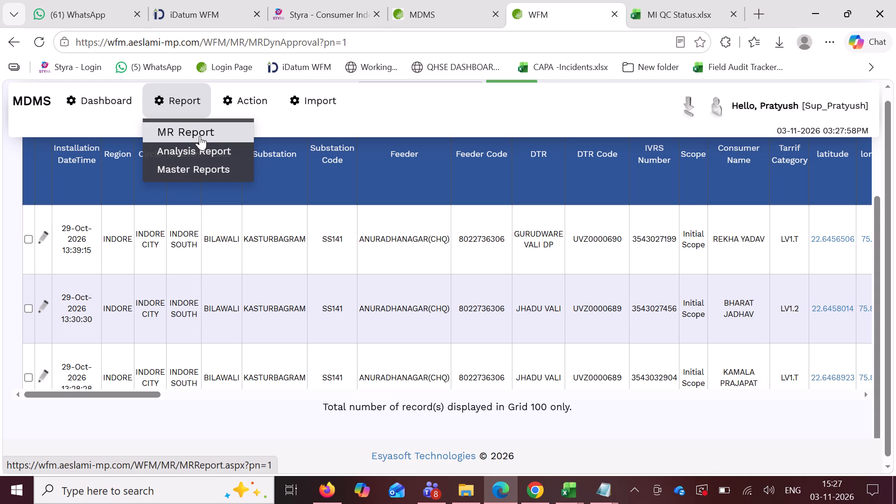
pyautogui.click(193, 173)
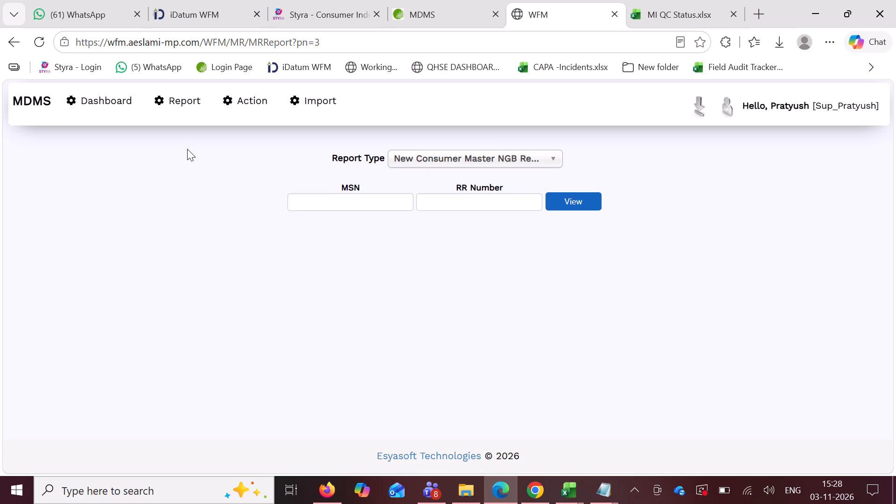
pyautogui.click(441, 153)
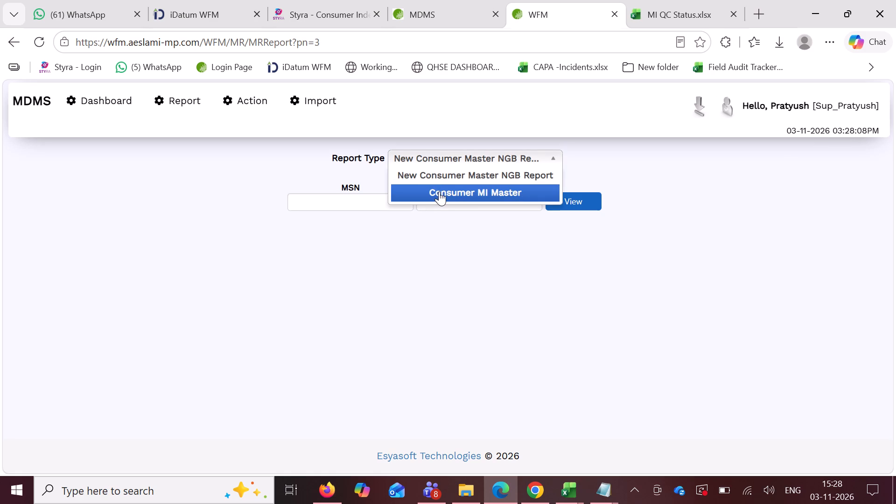
pyautogui.click(439, 191)
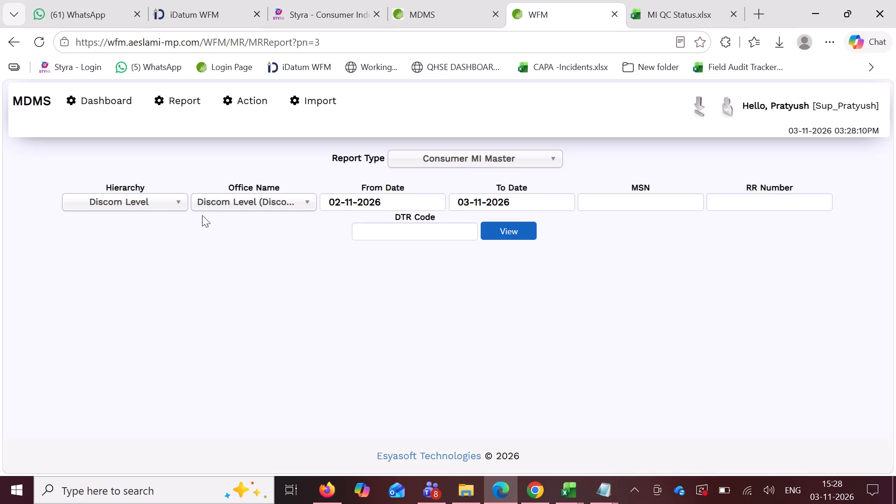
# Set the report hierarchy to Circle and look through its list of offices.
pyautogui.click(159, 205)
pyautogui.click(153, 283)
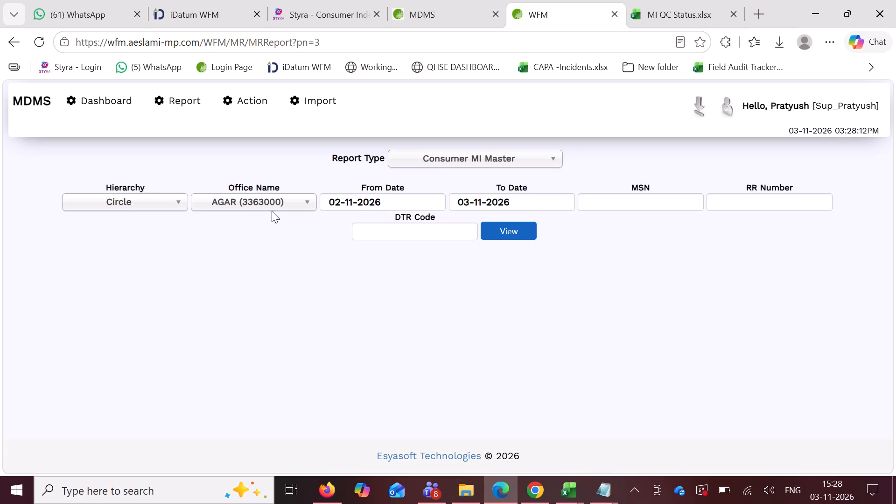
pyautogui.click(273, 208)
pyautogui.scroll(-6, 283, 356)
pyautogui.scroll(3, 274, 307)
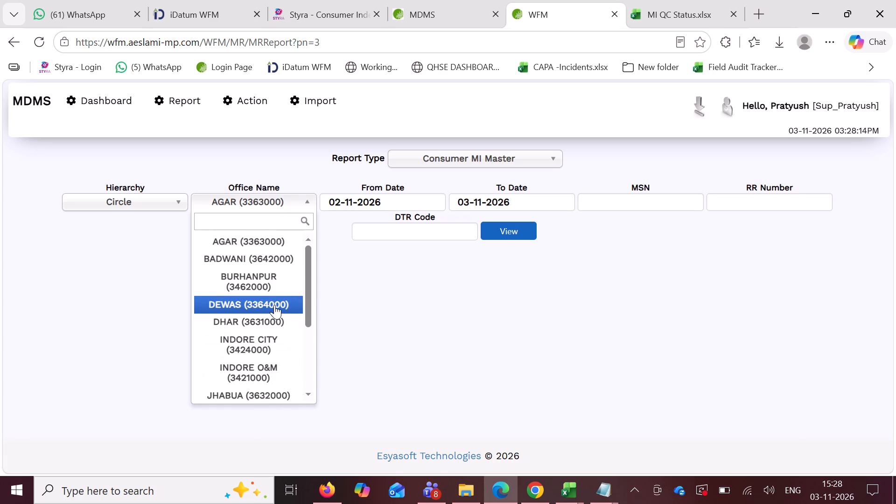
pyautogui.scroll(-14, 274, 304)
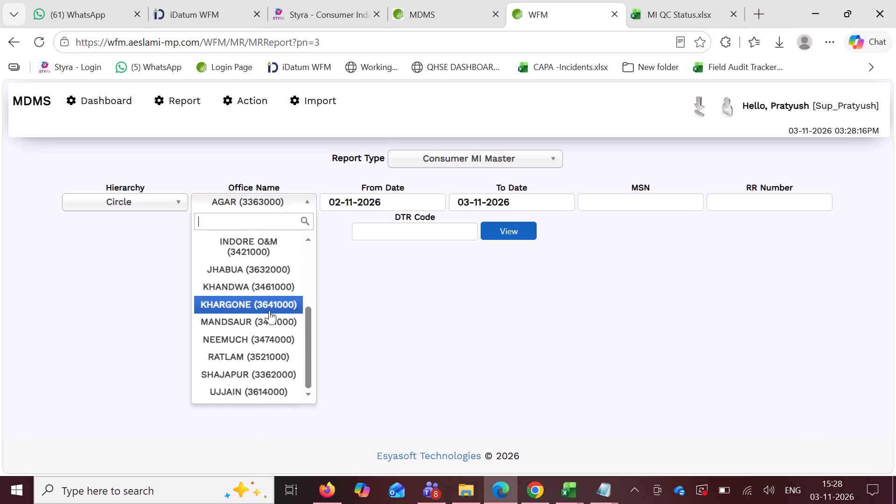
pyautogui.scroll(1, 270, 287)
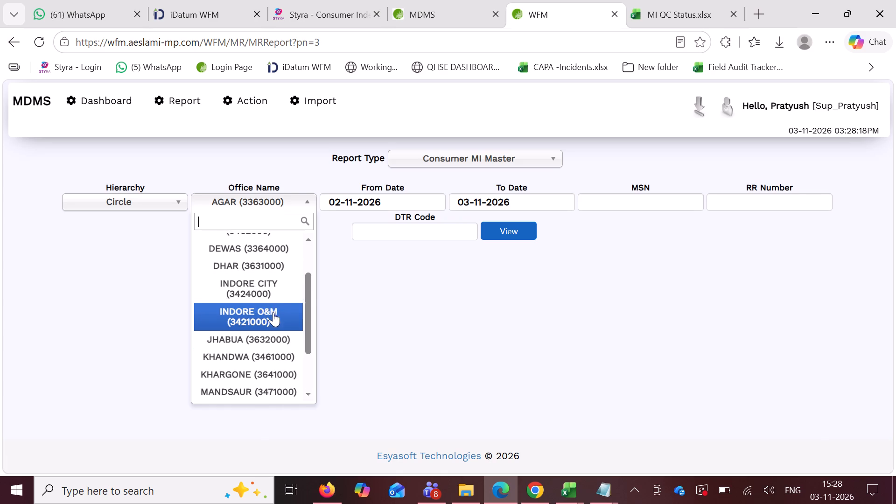
# Set the report hierarchy to Division and choose INDORE SOUTH as the office.
pyautogui.click(153, 201)
pyautogui.click(147, 292)
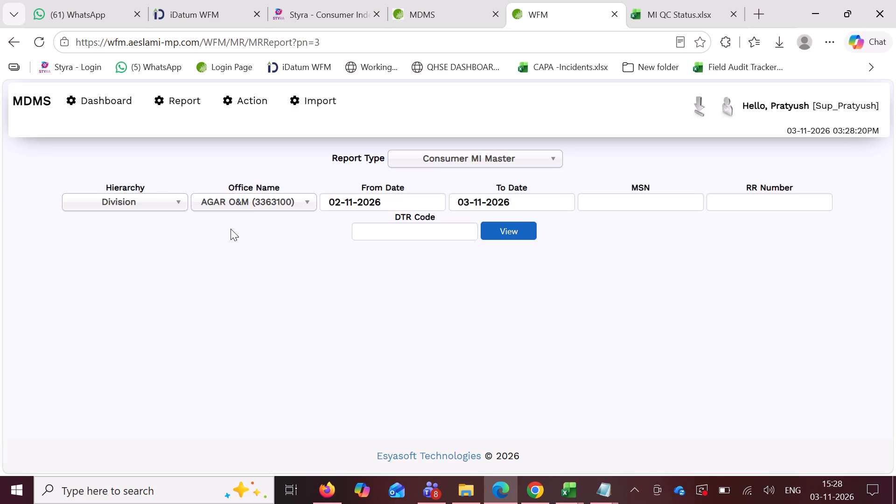
pyautogui.click(264, 203)
pyautogui.scroll(-11, 252, 359)
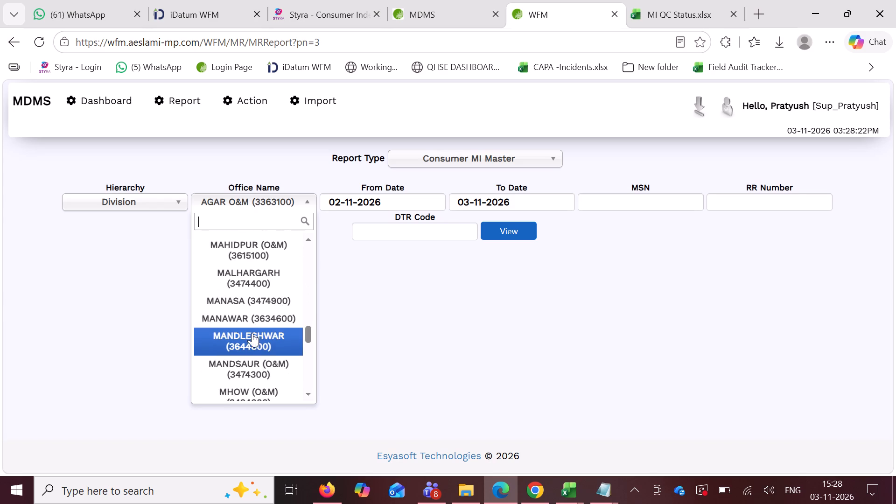
pyautogui.scroll(3, 255, 313)
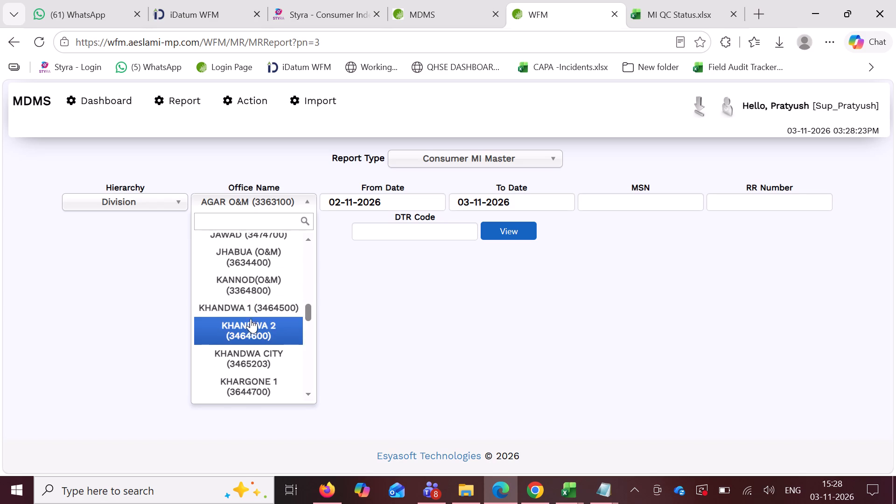
pyautogui.scroll(3, 268, 256)
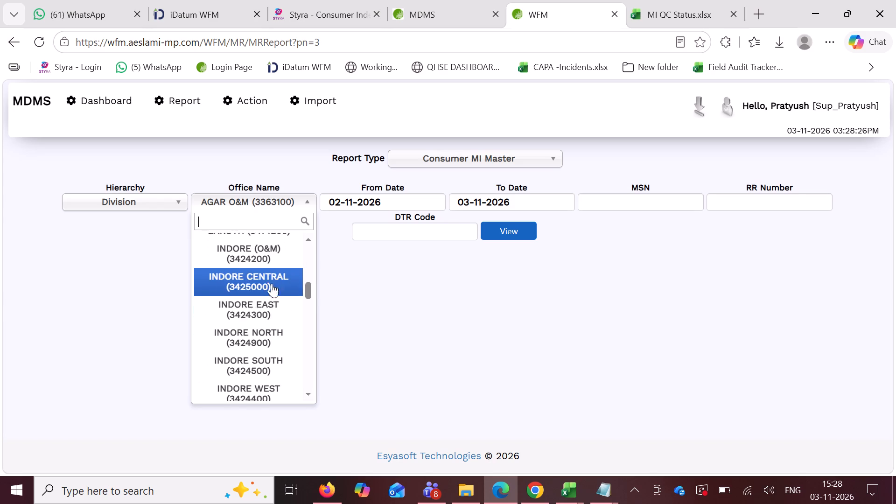
pyautogui.click(270, 366)
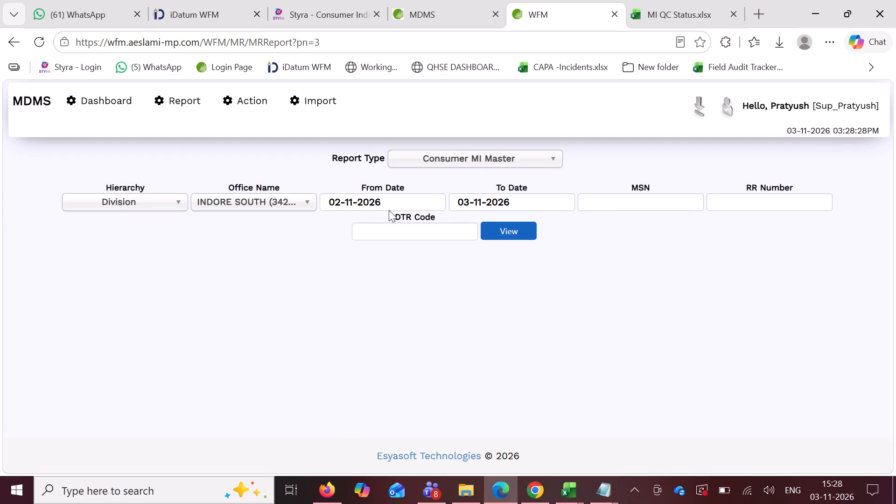
# Set the From Date to 01-10-2026 and view the Consumer MI Master report.
pyautogui.click(404, 198)
pyautogui.click(328, 223)
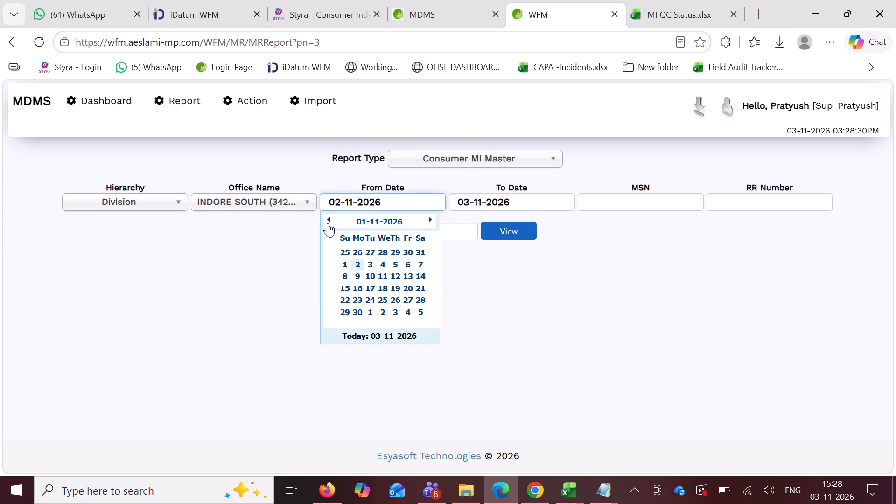
pyautogui.click(396, 251)
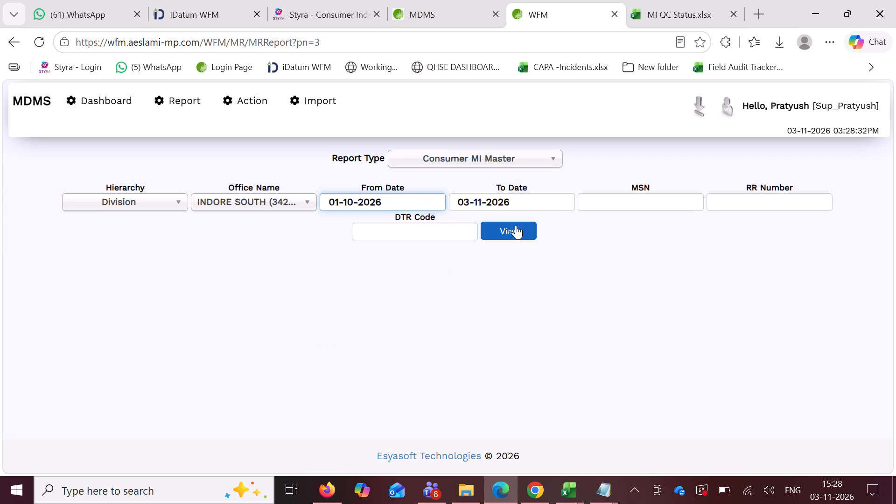
pyautogui.click(509, 231)
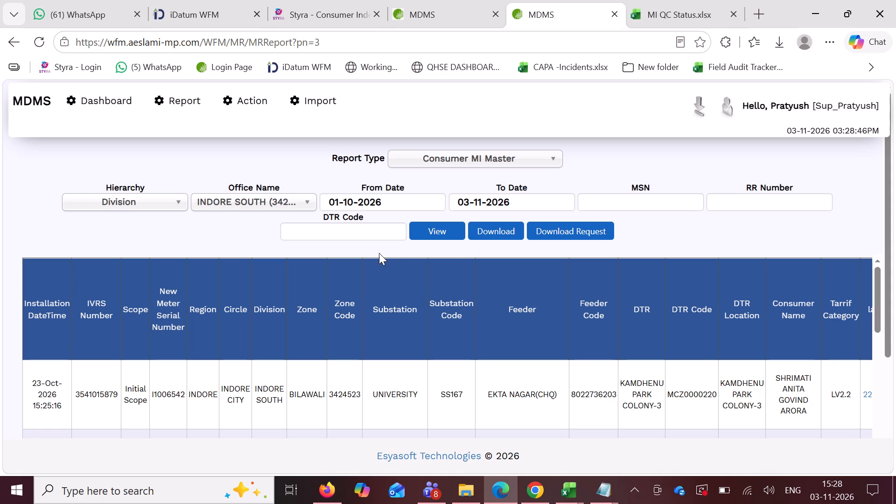
# Download the Consumer MI Master report and open ConsumerMIMaster.xlsx in Excel.
pyautogui.click(502, 226)
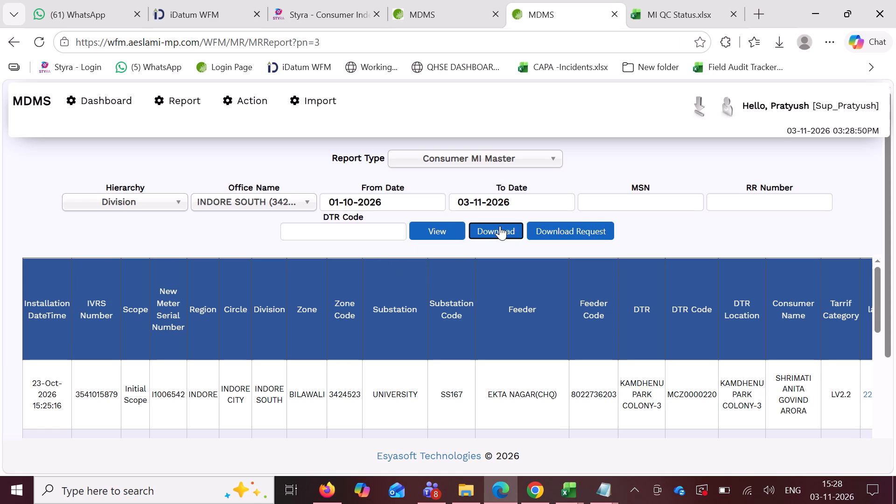
pyautogui.click(590, 119)
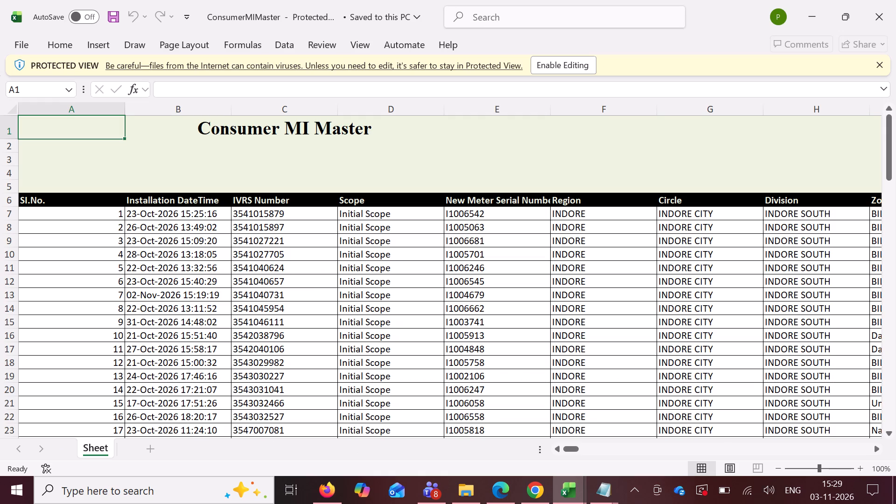
# Select the serial number column and examine the exported records down to the end of the sheet.
pyautogui.click(84, 102)
pyautogui.click(83, 110)
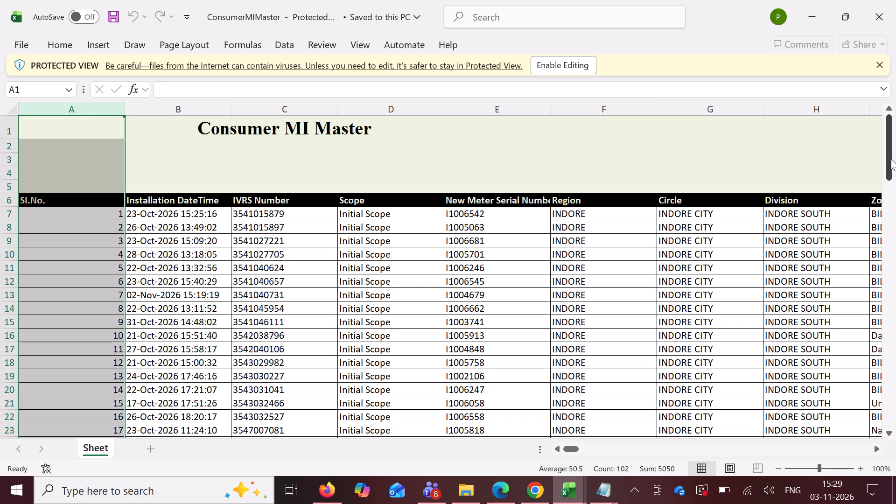
pyautogui.moveTo(888, 158); pyautogui.dragTo(895, 413)
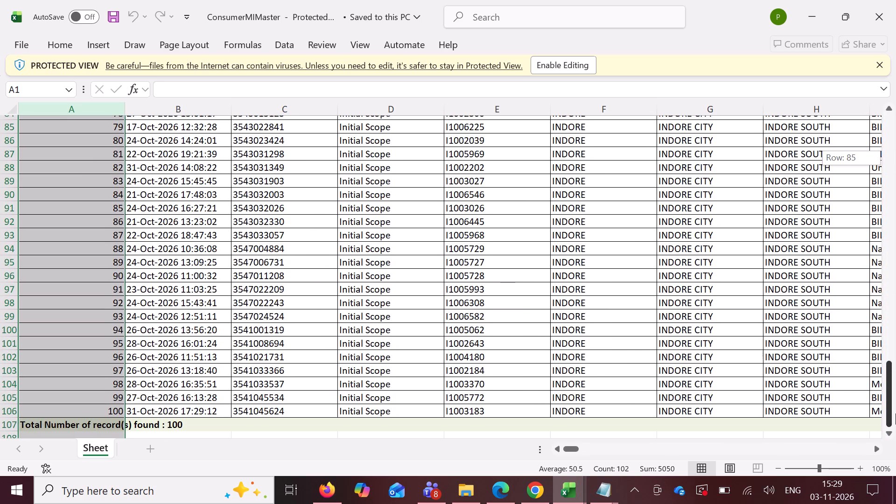
pyautogui.moveTo(895, 413); pyautogui.dragTo(895, 423)
pyautogui.moveTo(895, 423); pyautogui.dragTo(893, 420)
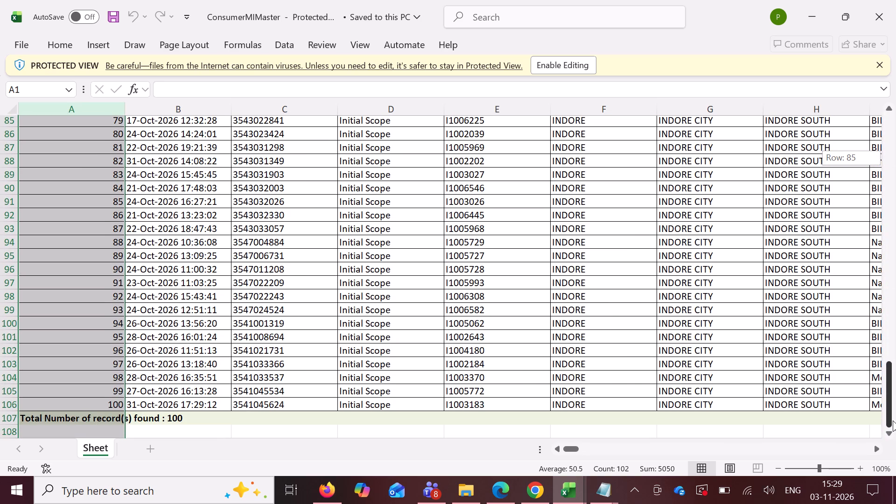
pyautogui.moveTo(893, 420); pyautogui.dragTo(869, 111)
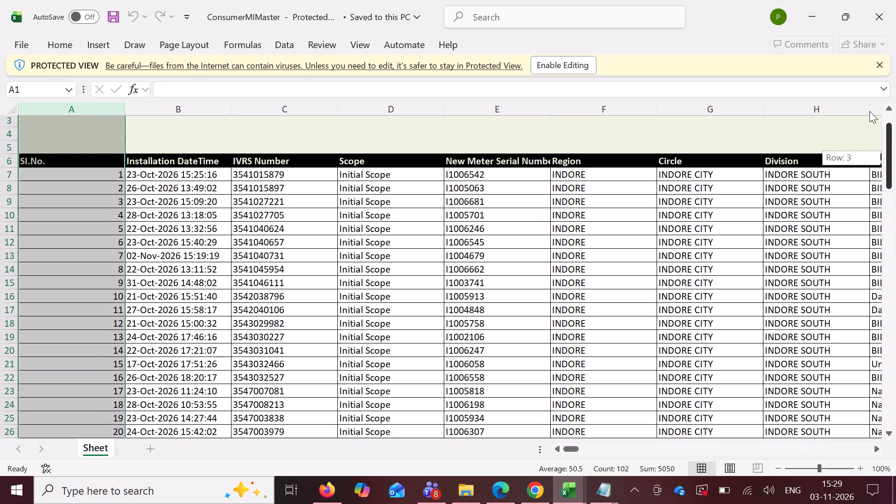
pyautogui.moveTo(869, 111); pyautogui.dragTo(868, 434)
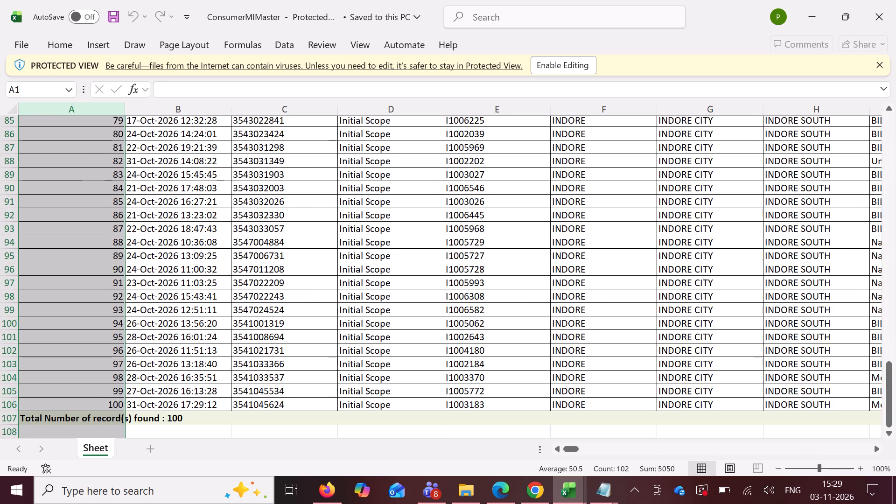
# Switch back to Edge and examine the Consumer MI Master grid down to its page list.
pyautogui.click(498, 496)
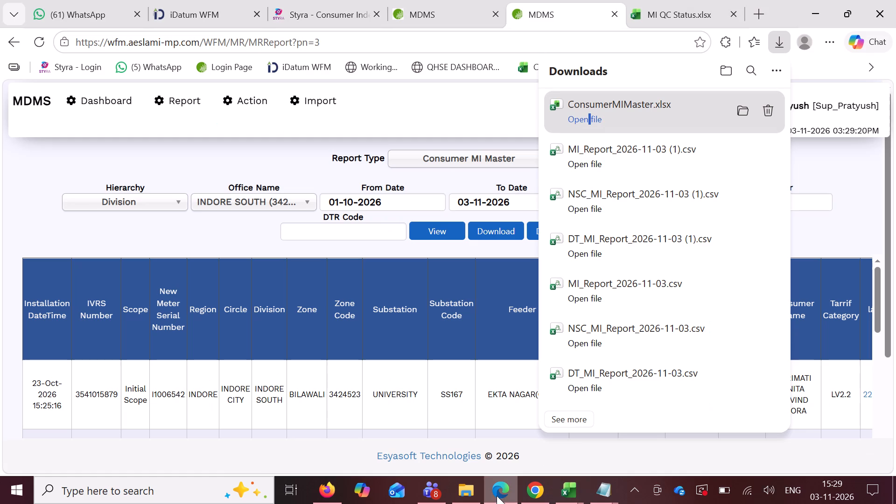
pyautogui.scroll(-20, 226, 252)
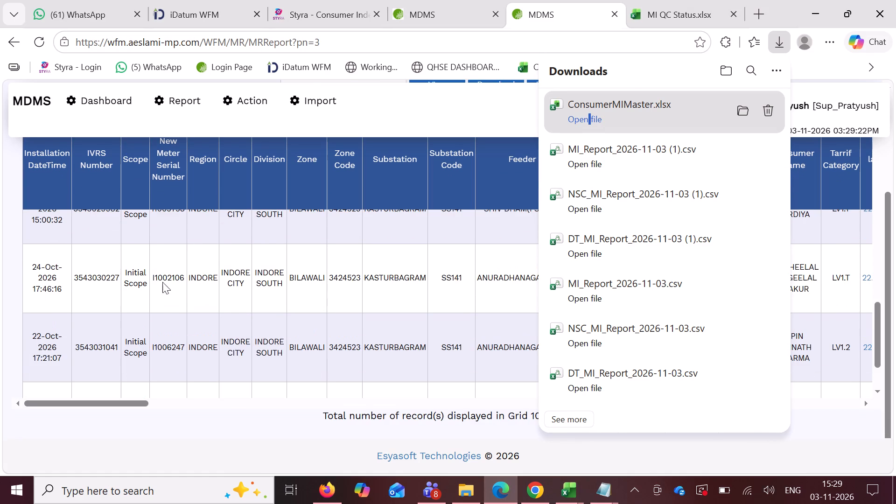
pyautogui.scroll(-8, 146, 292)
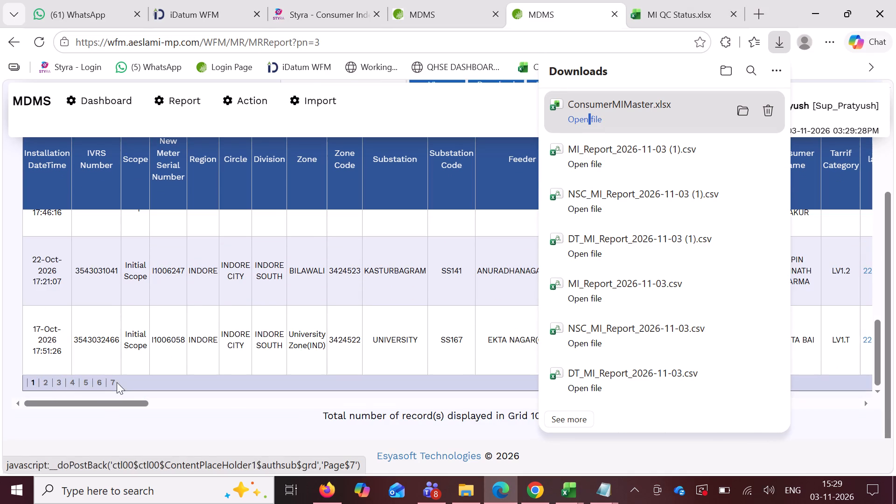
pyautogui.scroll(3, 266, 292)
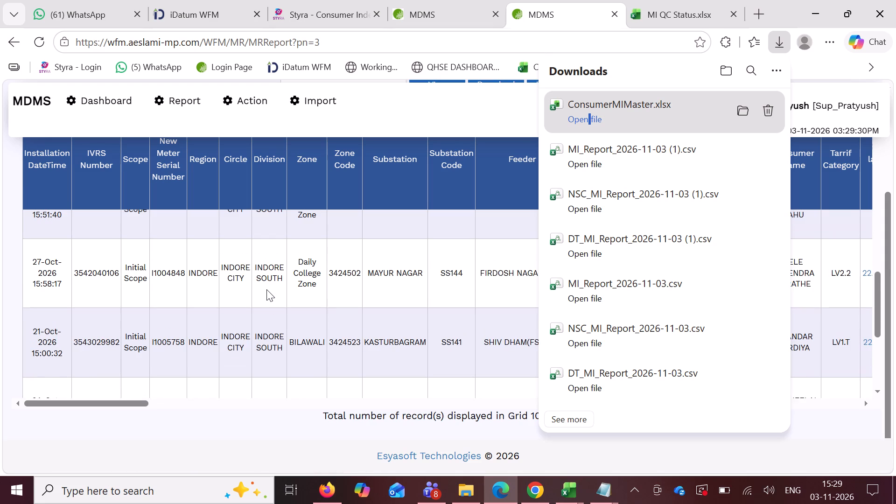
pyautogui.scroll(20, 281, 271)
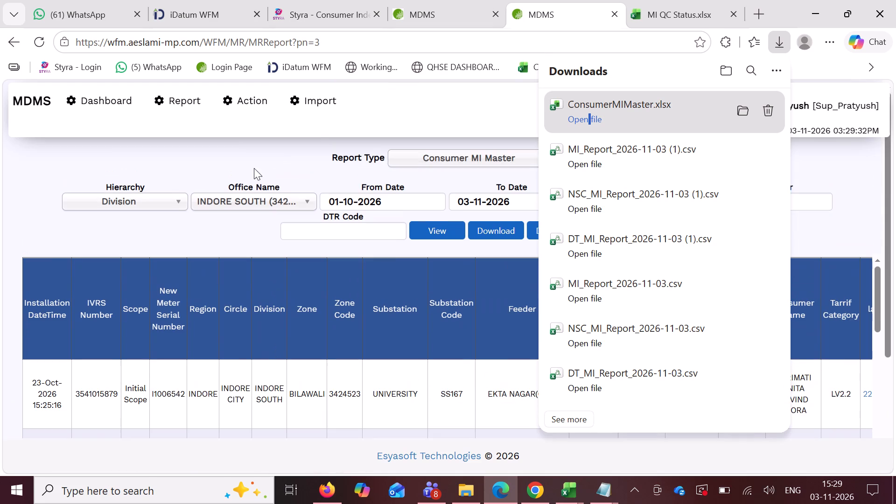
pyautogui.scroll(2, 254, 168)
# Open the Analysis Report page and choose MI Status Report as the report type.
pyautogui.click(180, 99)
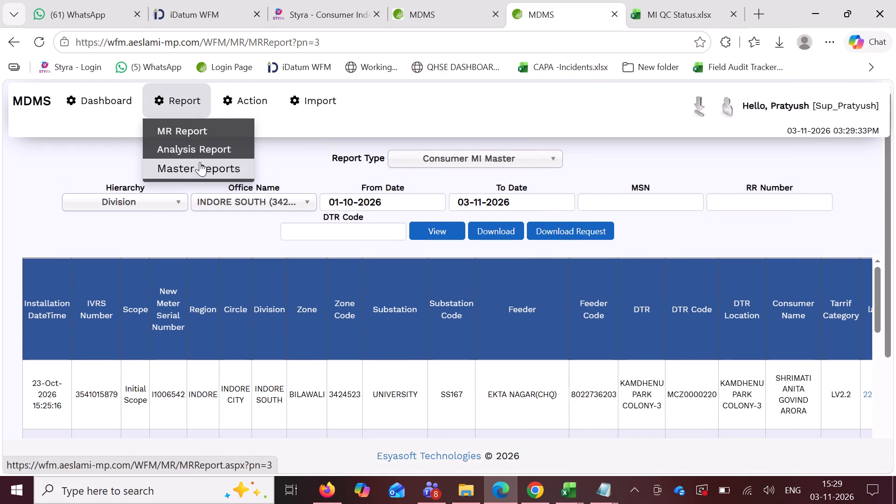
pyautogui.click(203, 153)
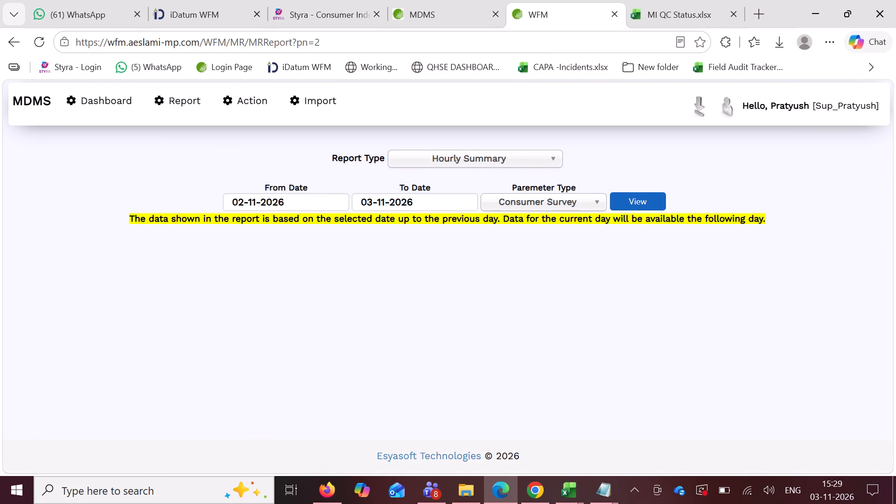
pyautogui.click(551, 160)
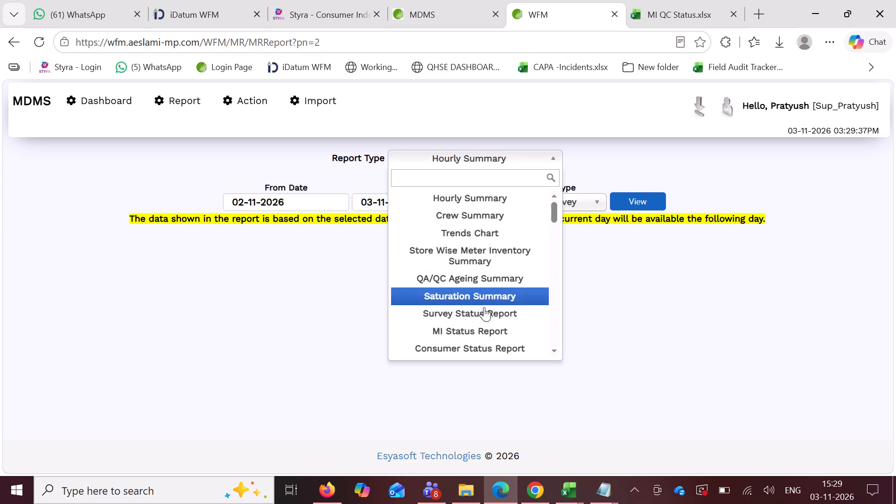
pyautogui.click(482, 333)
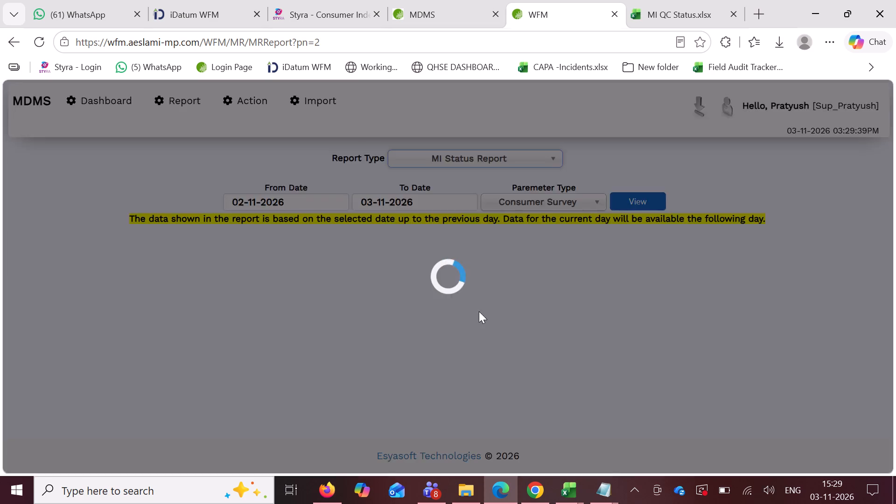
pyautogui.click(392, 194)
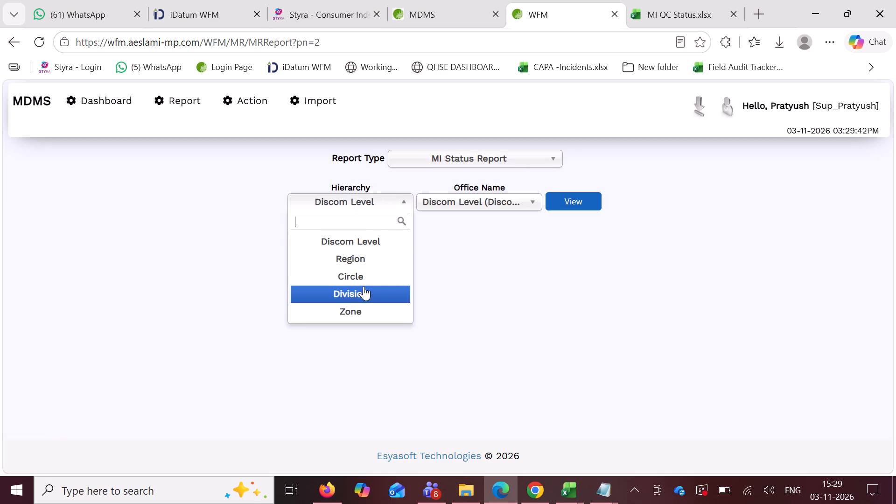
pyautogui.click(466, 158)
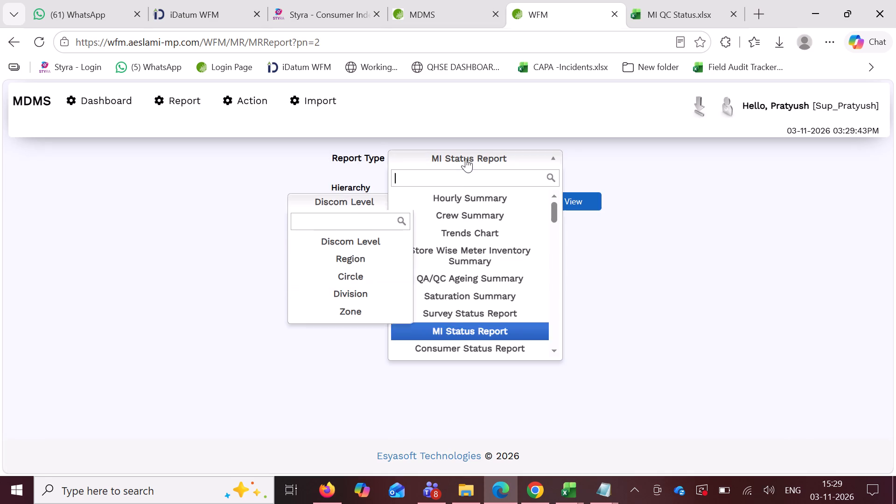
pyautogui.click(477, 334)
# Set the hierarchy to Division and the office to INDORE EAST, view the MI Status Report and examine its rows.
pyautogui.click(383, 206)
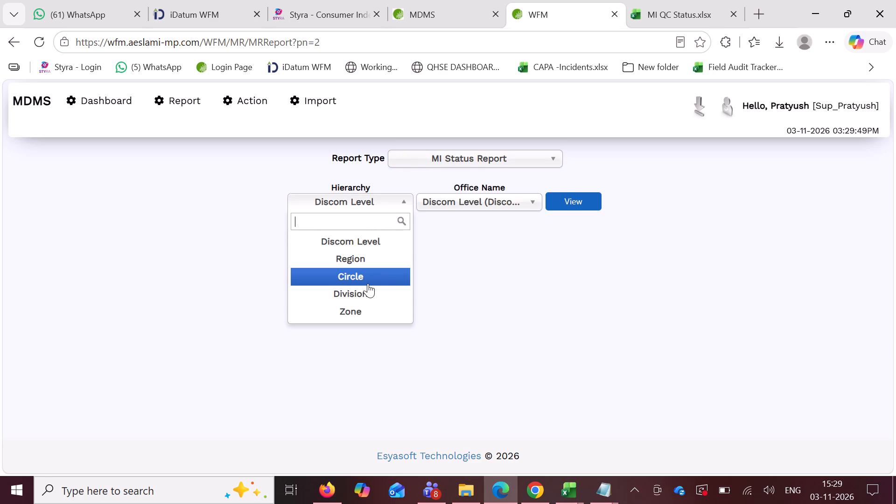
pyautogui.click(366, 280)
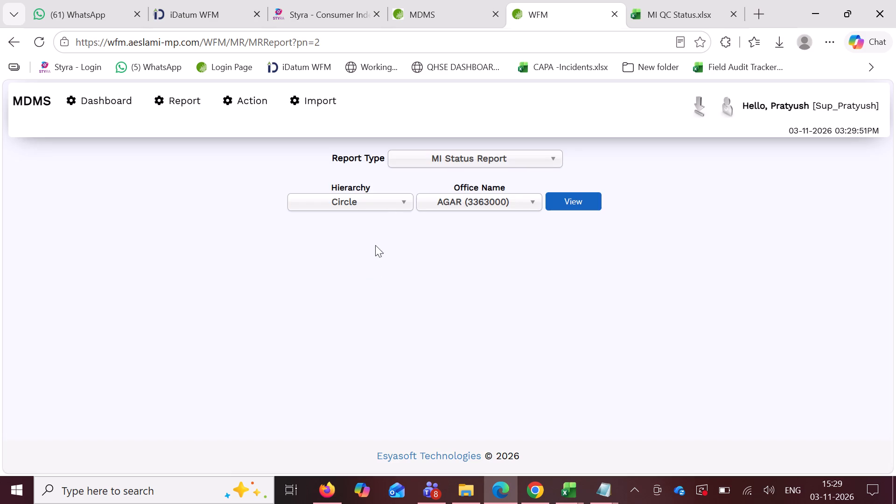
pyautogui.click(388, 206)
pyautogui.click(367, 289)
pyautogui.click(461, 203)
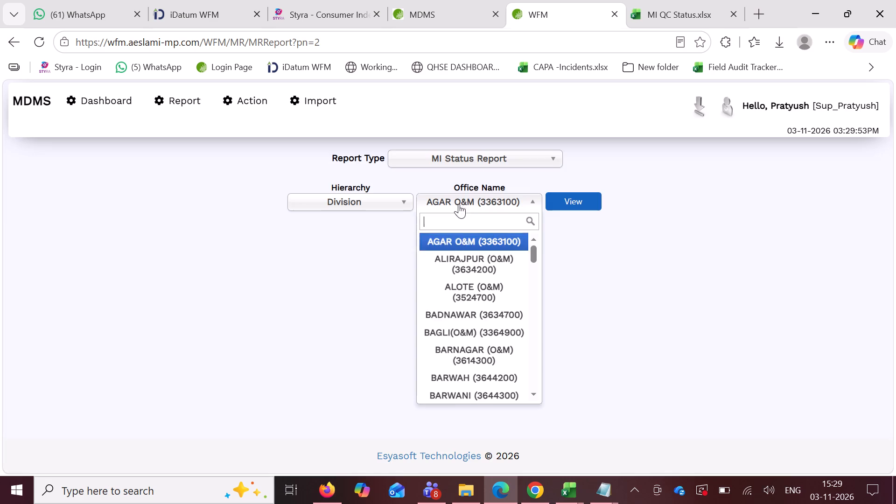
pyautogui.scroll(-20, 473, 329)
pyautogui.scroll(-6, 479, 355)
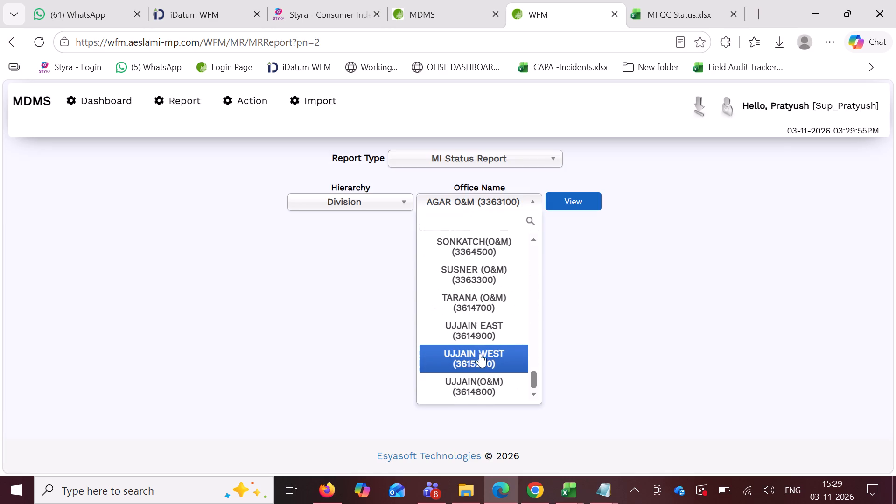
pyautogui.scroll(11, 481, 341)
pyautogui.scroll(1, 486, 286)
pyautogui.click(486, 286)
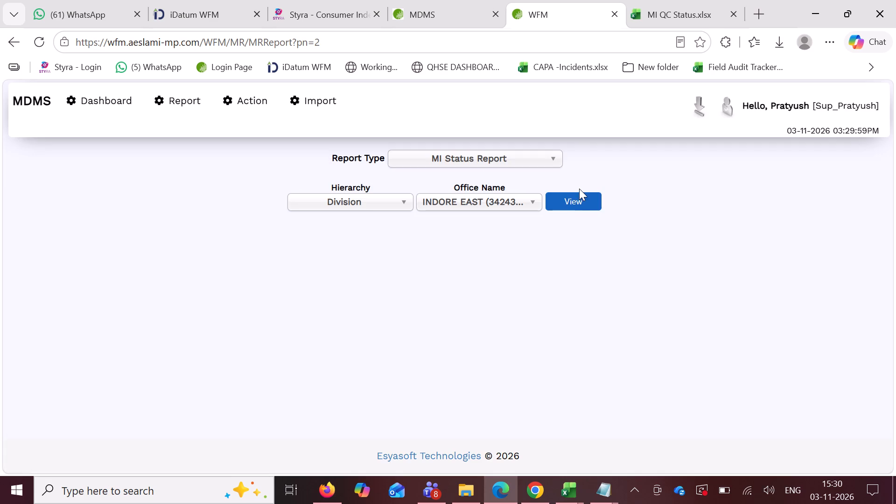
pyautogui.click(570, 205)
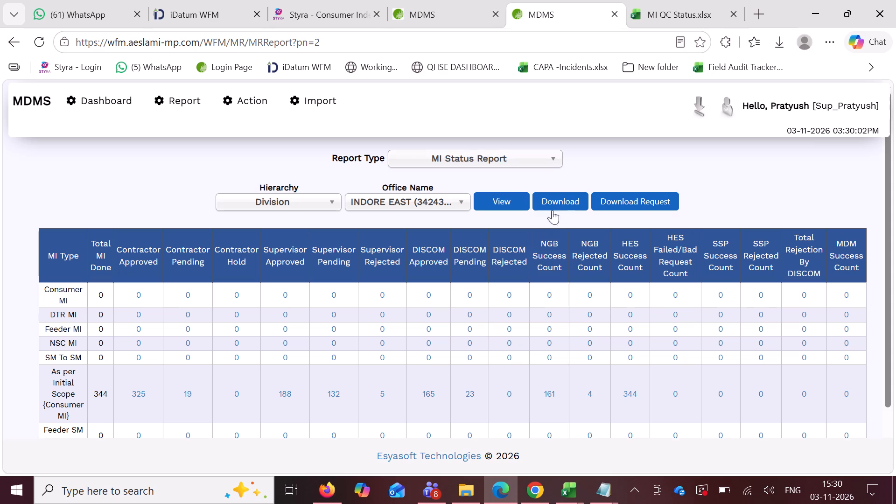
pyautogui.scroll(-3, 328, 276)
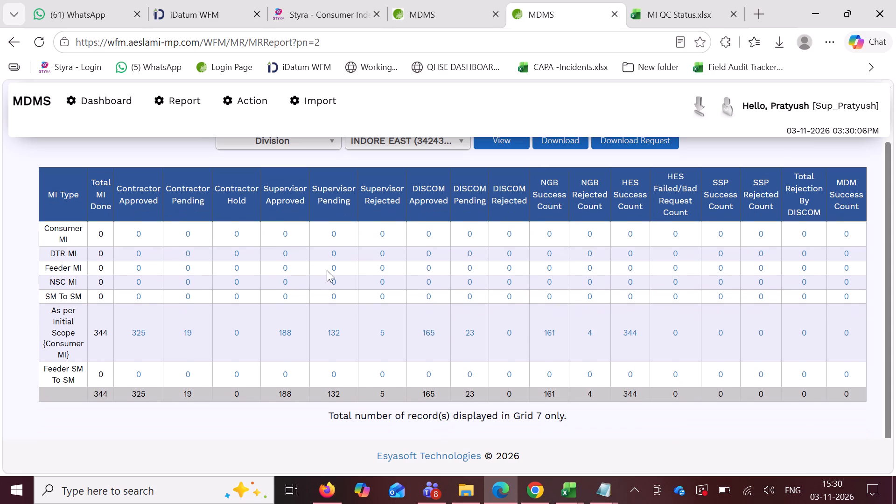
# Change the office to INDORE SOUTH and view its MI Status Report.
pyautogui.scroll(5, 301, 282)
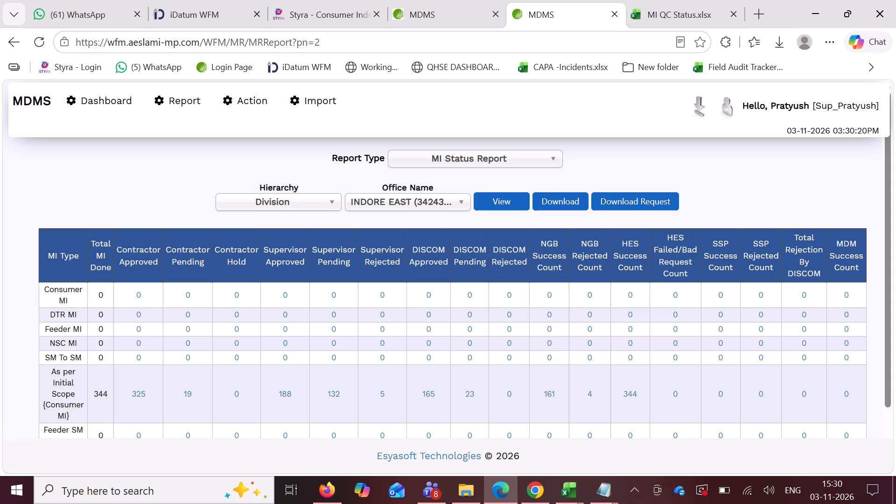
pyautogui.click(447, 203)
pyautogui.scroll(-1, 422, 366)
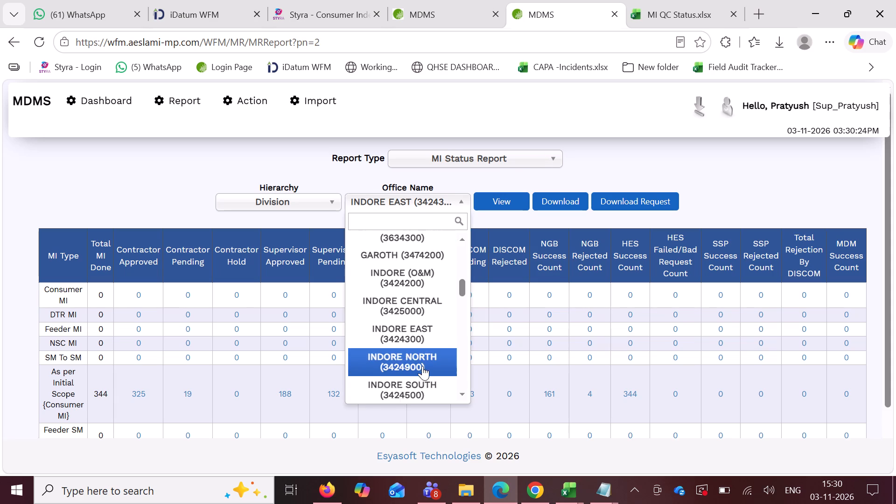
pyautogui.scroll(-1, 422, 366)
pyautogui.click(424, 324)
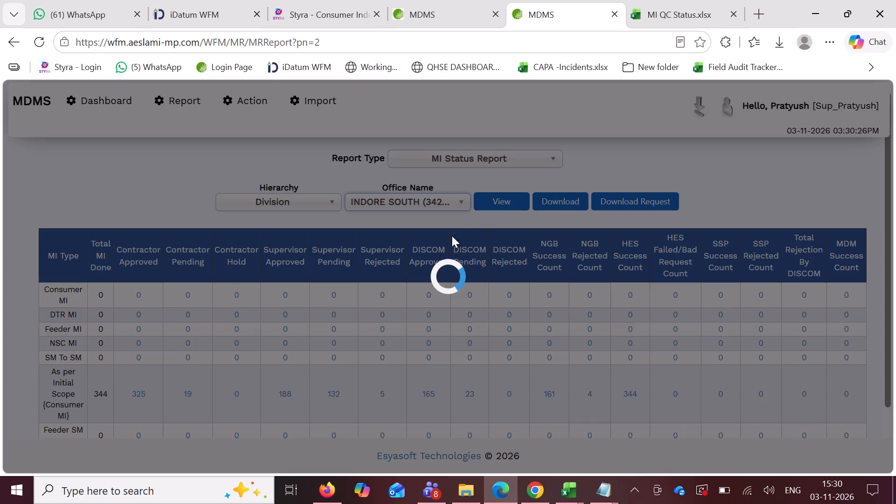
pyautogui.click(590, 198)
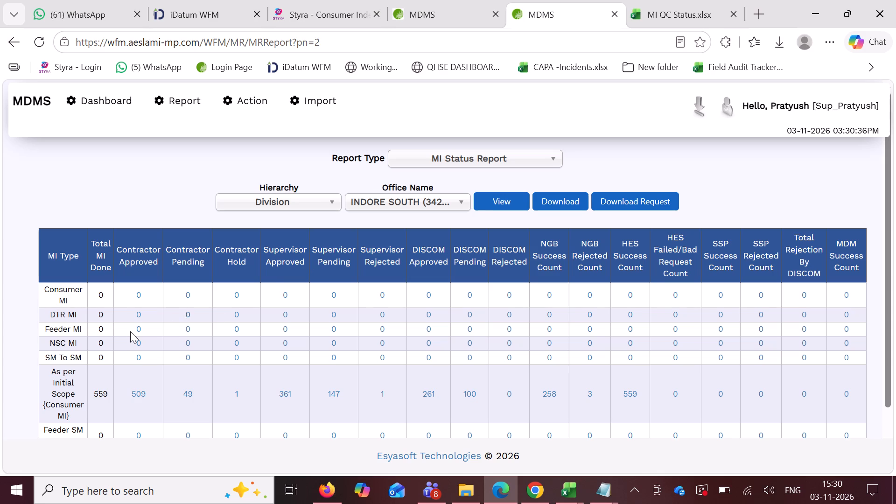
# Open the Supervisor Pending records of the "As per Initial Scope {Consumer MI}" row.
pyautogui.scroll(-2, 134, 332)
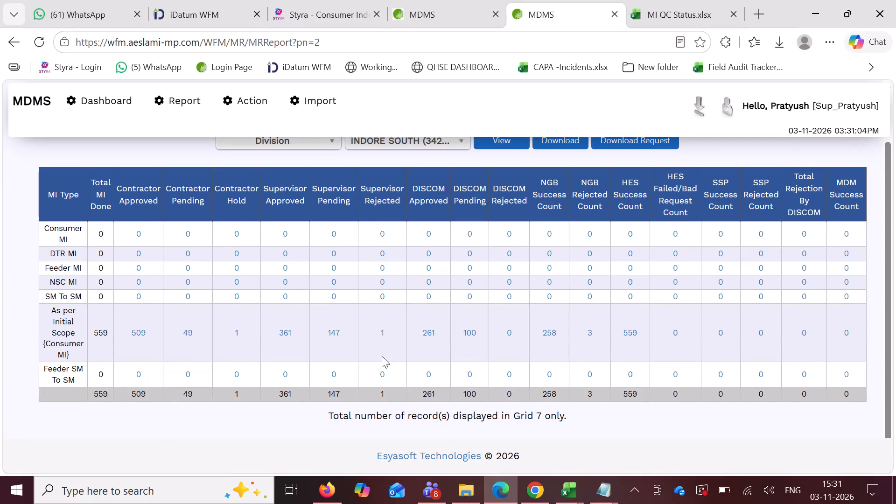
pyautogui.click(335, 333)
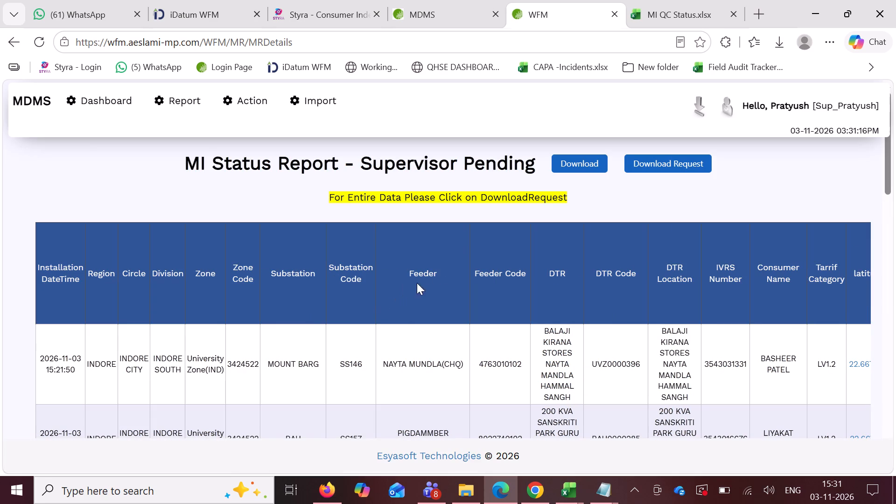
# Examine the Supervisor Pending records across all columns, including the approval details, and down to the page list.
pyautogui.scroll(-2, 648, 357)
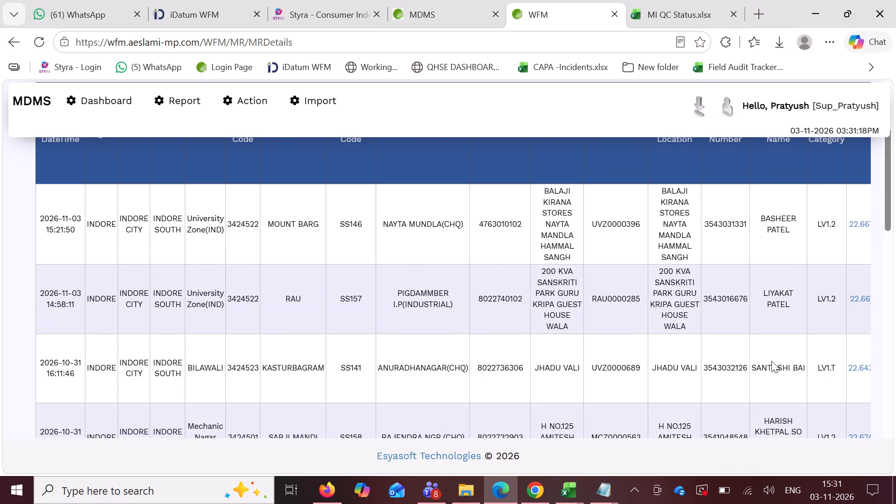
pyautogui.hscroll(-13, 763, 355)
pyautogui.hscroll(-2, 809, 285)
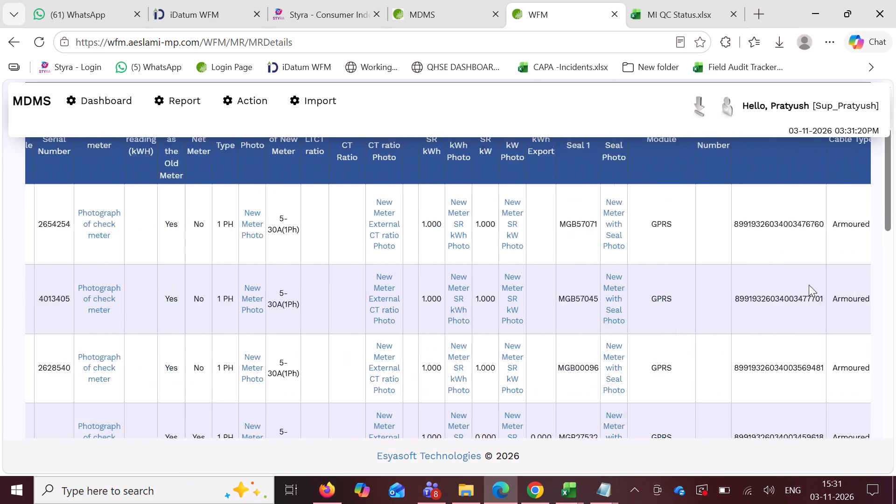
pyautogui.hscroll(-15, 809, 285)
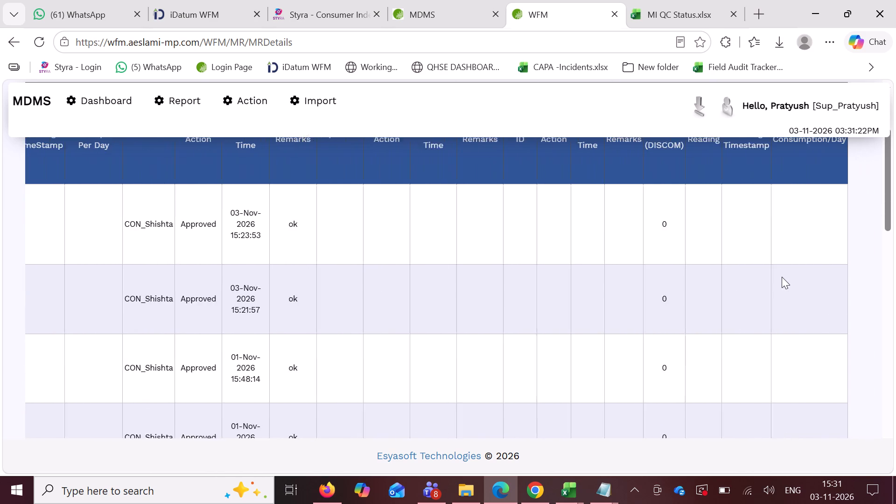
pyautogui.hscroll(-6, 782, 277)
pyautogui.hscroll(4, 748, 409)
pyautogui.hscroll(6, 494, 335)
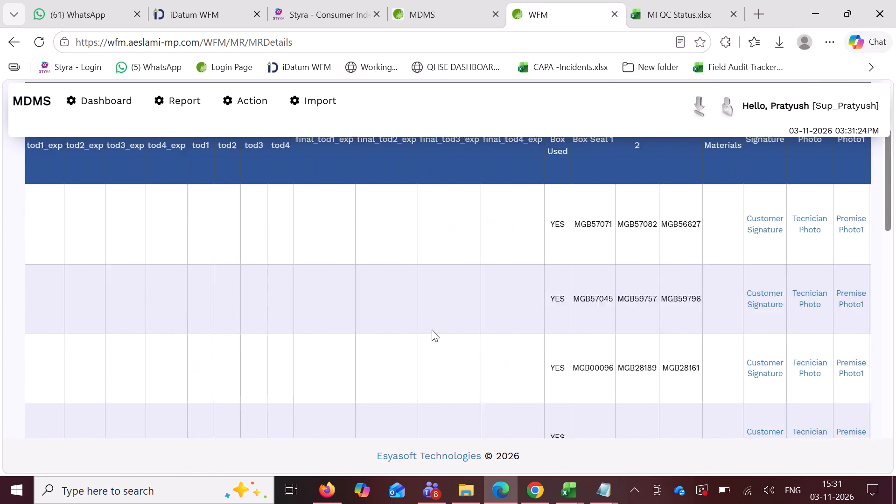
pyautogui.hscroll(14, 414, 324)
pyautogui.scroll(2, 455, 274)
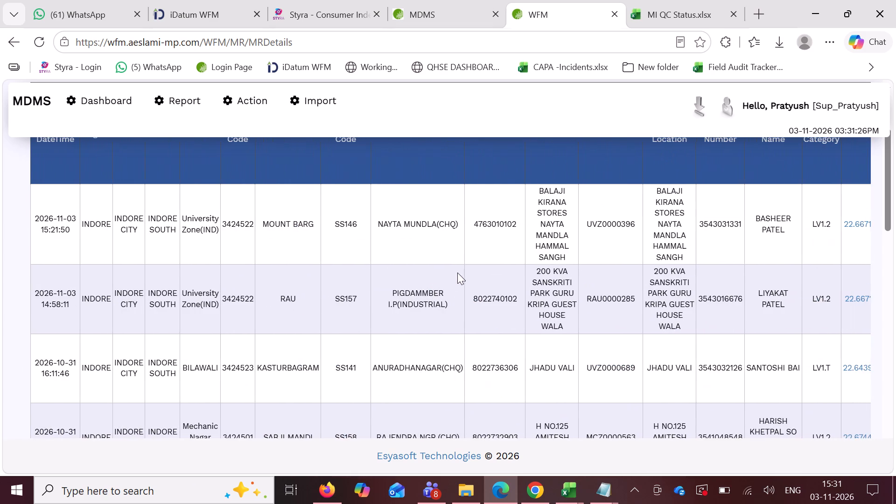
pyautogui.scroll(3, 470, 270)
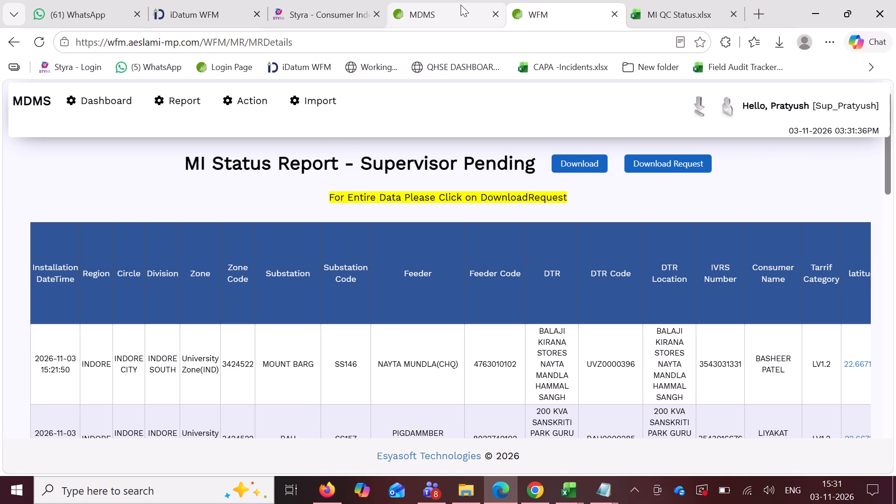
pyautogui.scroll(-15, 405, 234)
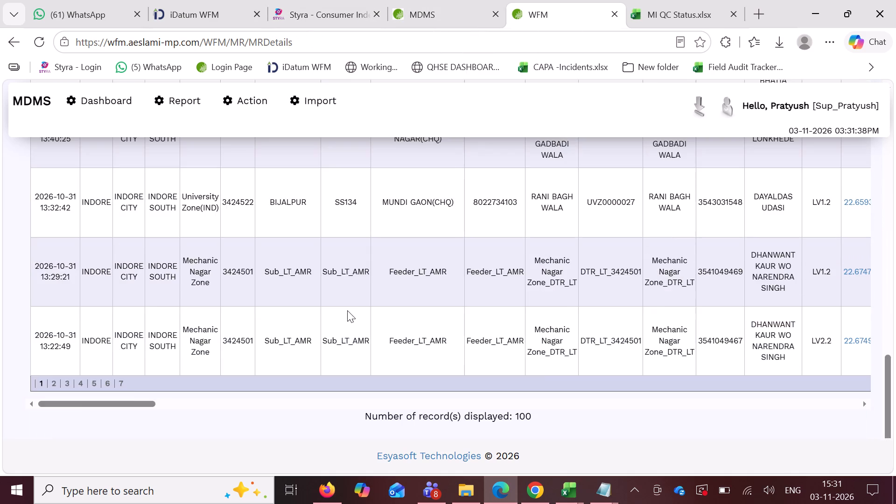
pyautogui.scroll(20, 343, 307)
pyautogui.scroll(4, 343, 307)
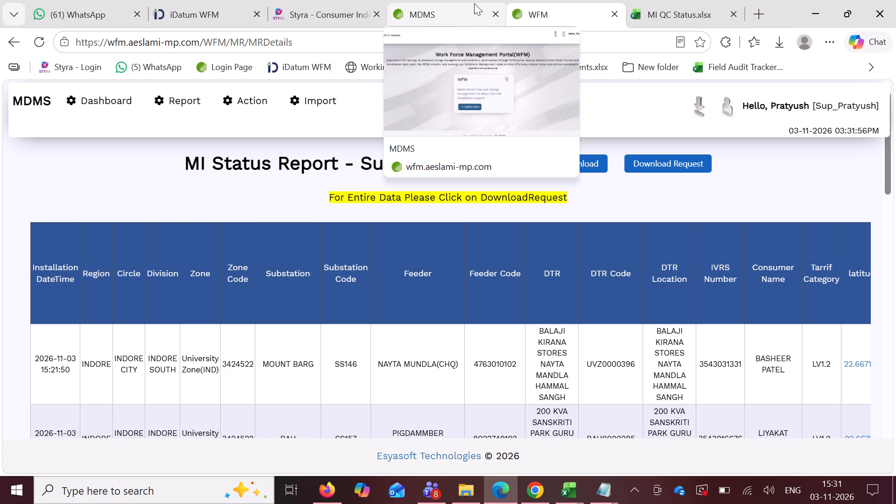
# Switch to the browser tab with the Work Force Management Portal home page and open the WFM module.
pyautogui.click(474, 3)
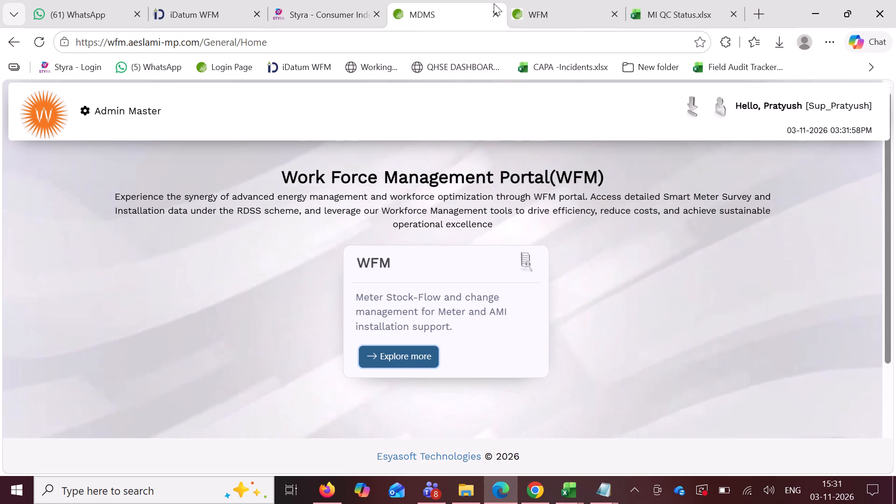
pyautogui.click(397, 365)
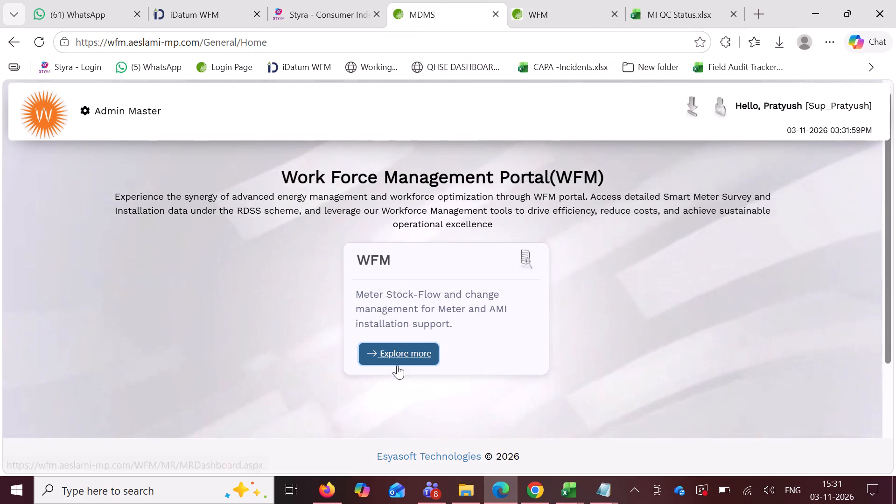
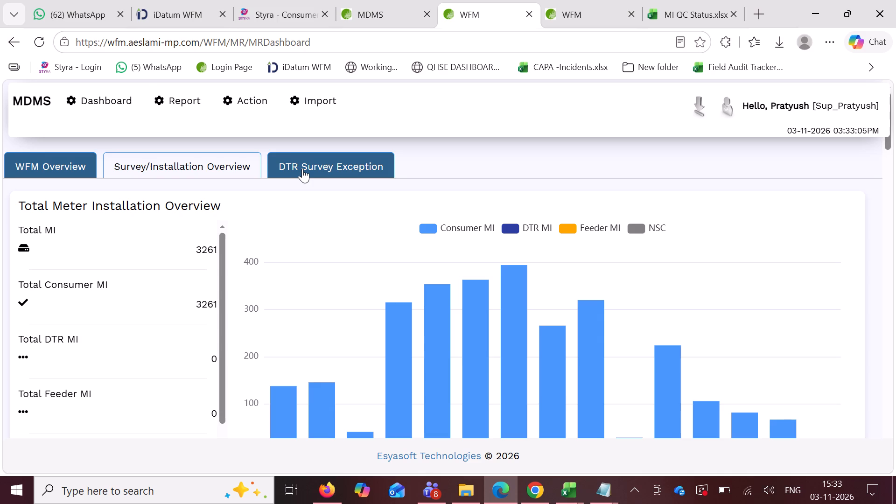
# Open the Approval page for the WFM records.
pyautogui.click(248, 105)
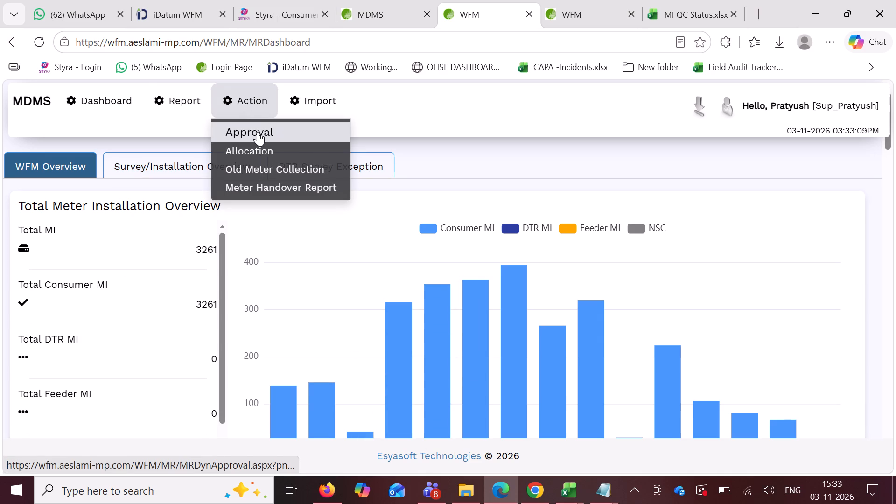
pyautogui.click(258, 133)
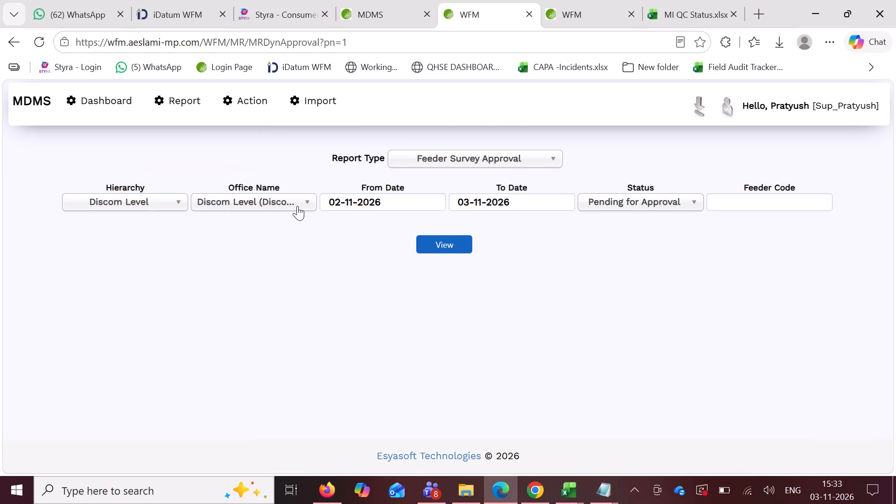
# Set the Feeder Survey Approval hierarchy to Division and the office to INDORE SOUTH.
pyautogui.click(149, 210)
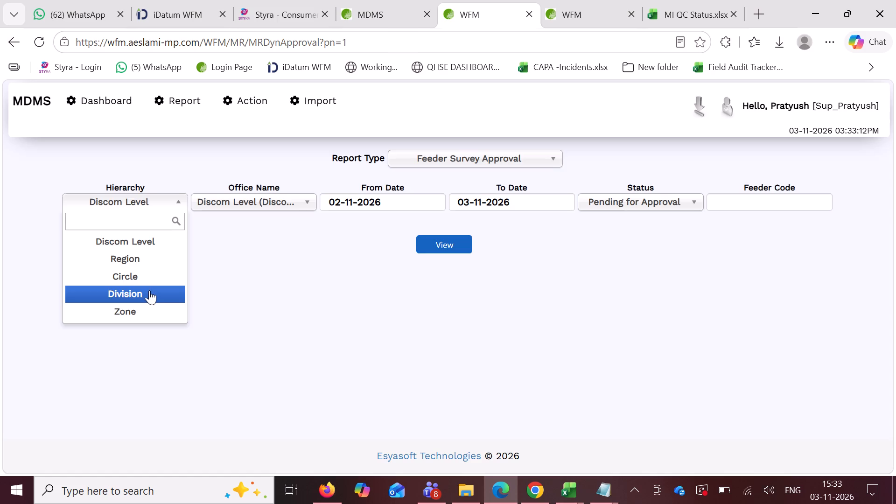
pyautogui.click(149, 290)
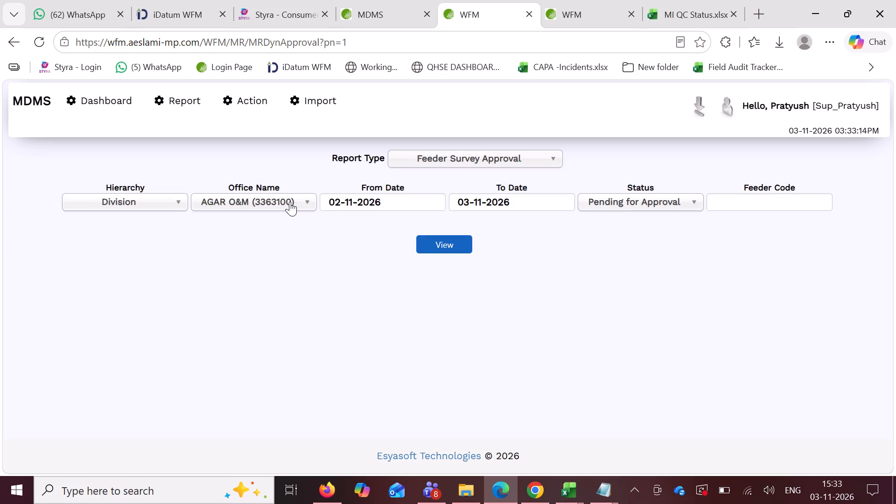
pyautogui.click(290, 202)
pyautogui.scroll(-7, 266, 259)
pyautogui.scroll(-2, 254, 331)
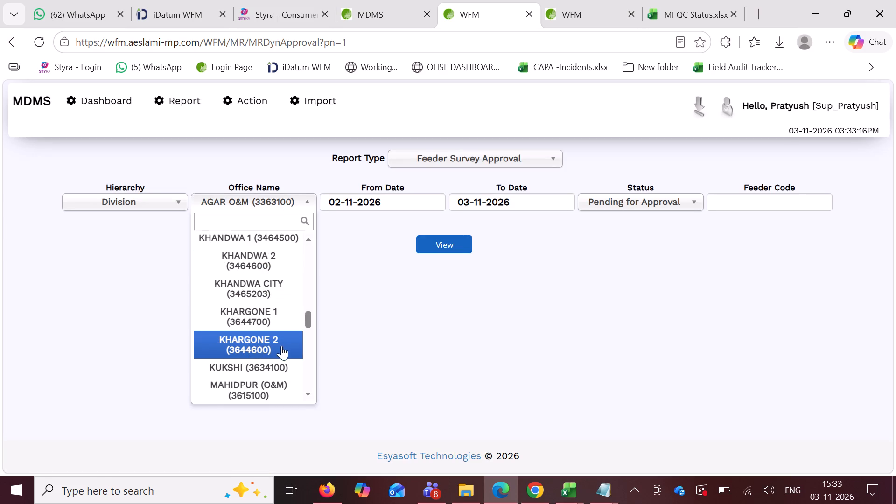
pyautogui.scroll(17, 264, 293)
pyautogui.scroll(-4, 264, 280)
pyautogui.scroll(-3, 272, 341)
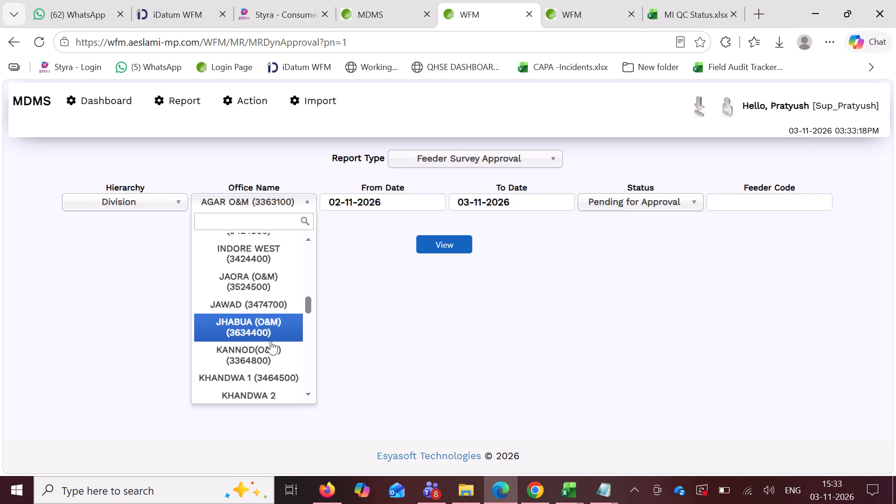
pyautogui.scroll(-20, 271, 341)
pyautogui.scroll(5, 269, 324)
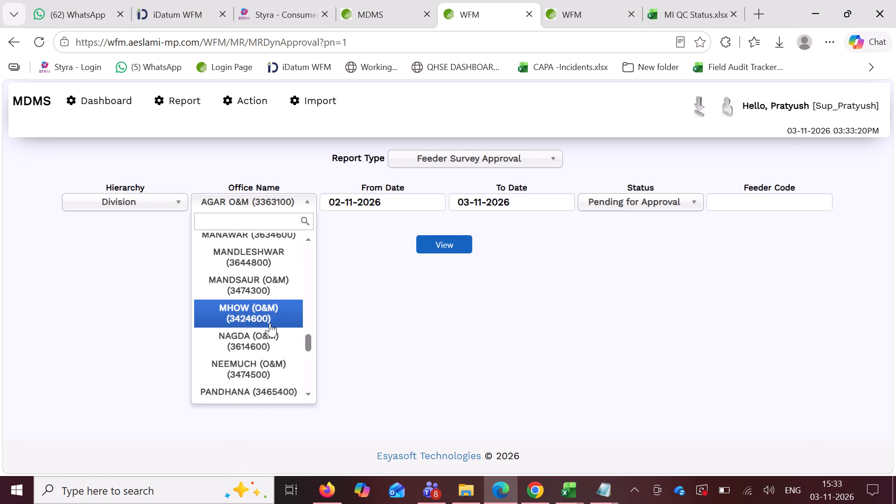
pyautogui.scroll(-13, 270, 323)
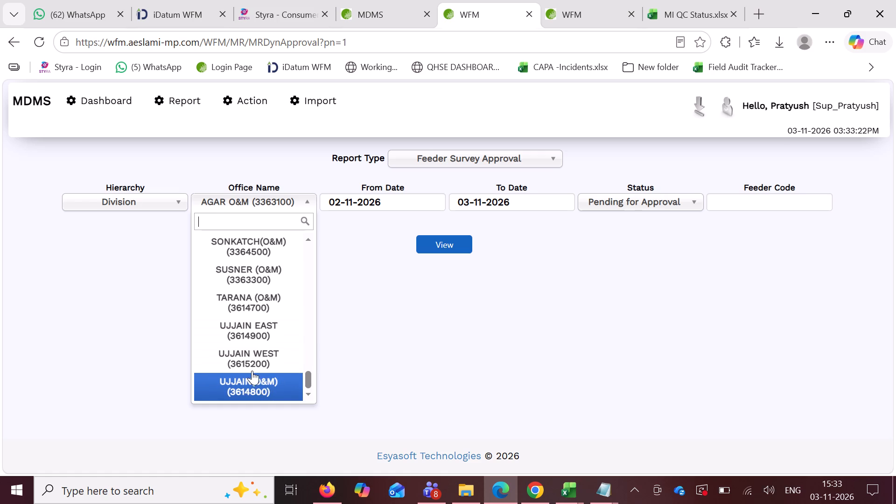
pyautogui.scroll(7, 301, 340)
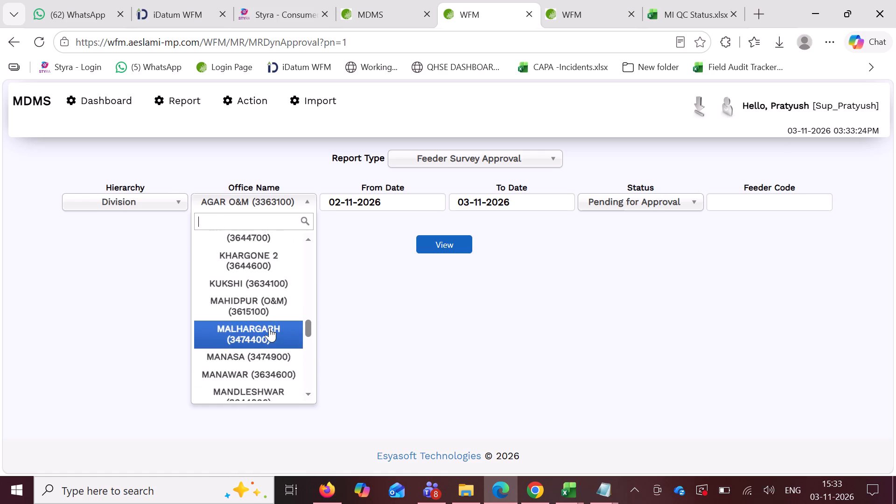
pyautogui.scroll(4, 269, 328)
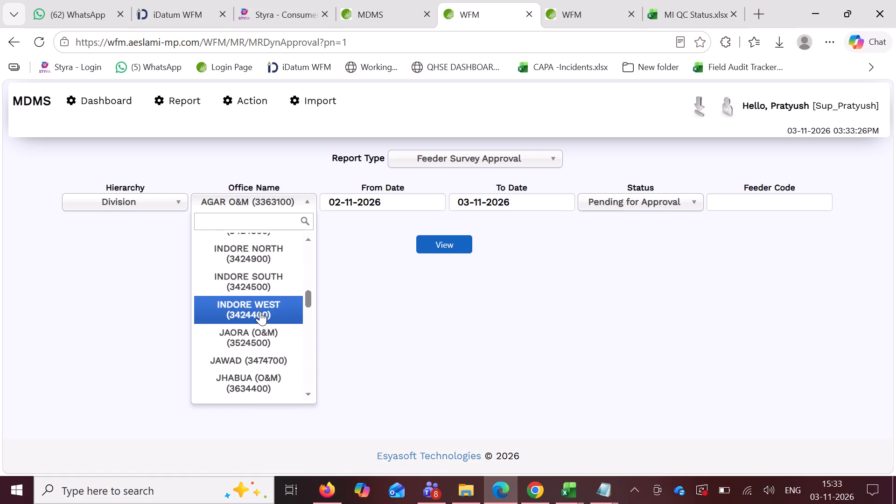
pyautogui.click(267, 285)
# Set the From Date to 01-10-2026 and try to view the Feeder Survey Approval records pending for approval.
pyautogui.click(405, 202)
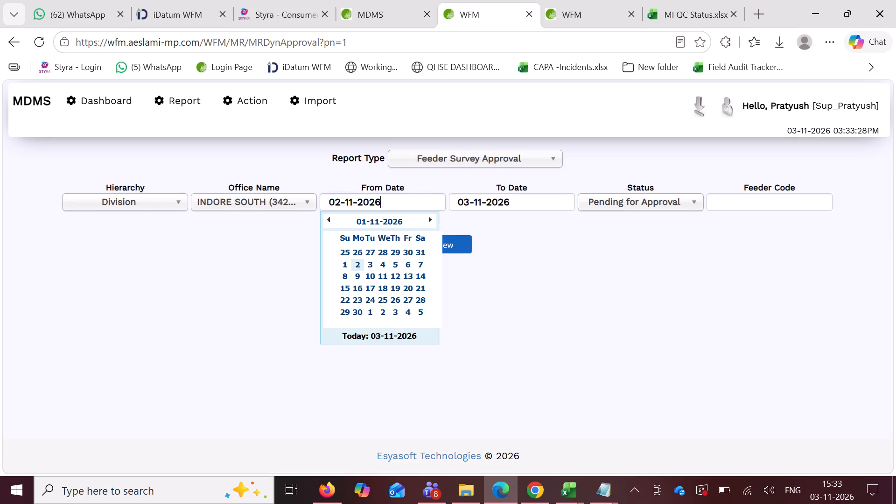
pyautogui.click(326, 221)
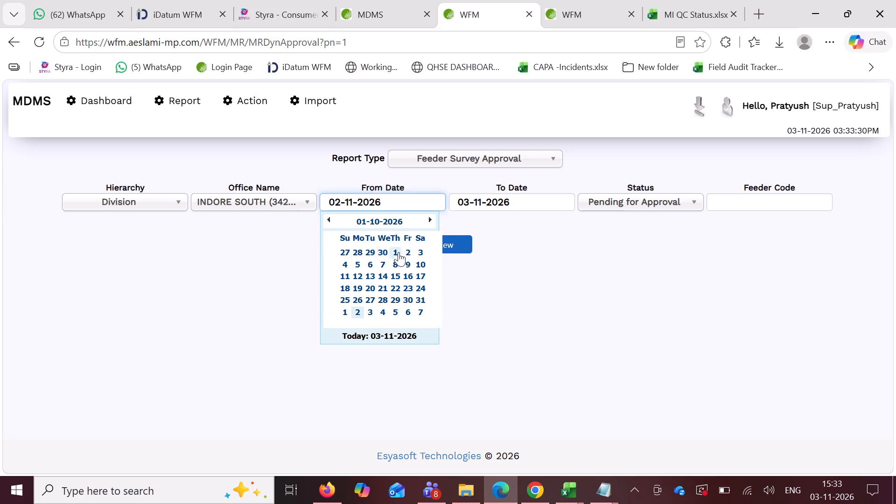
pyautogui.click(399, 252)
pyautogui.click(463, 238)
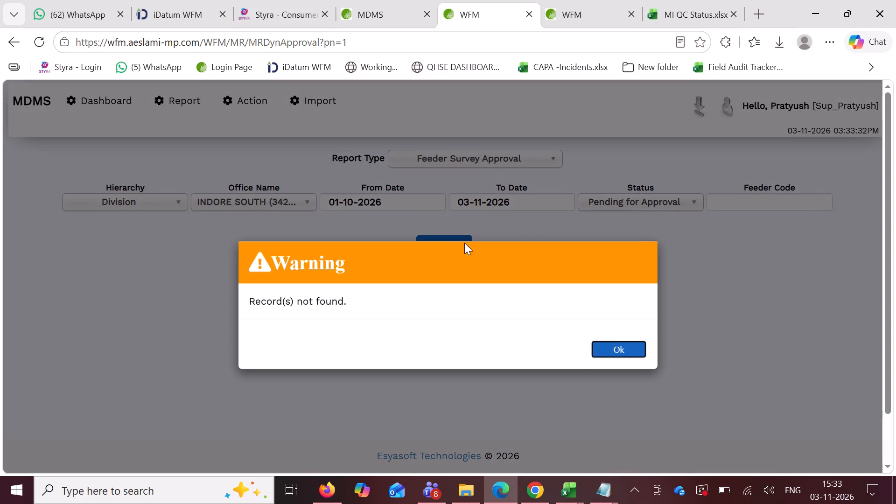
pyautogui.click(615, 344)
# Change the report type to Old To SM Consumer MI Approval and set its From Date to 01-10-2026.
pyautogui.click(544, 163)
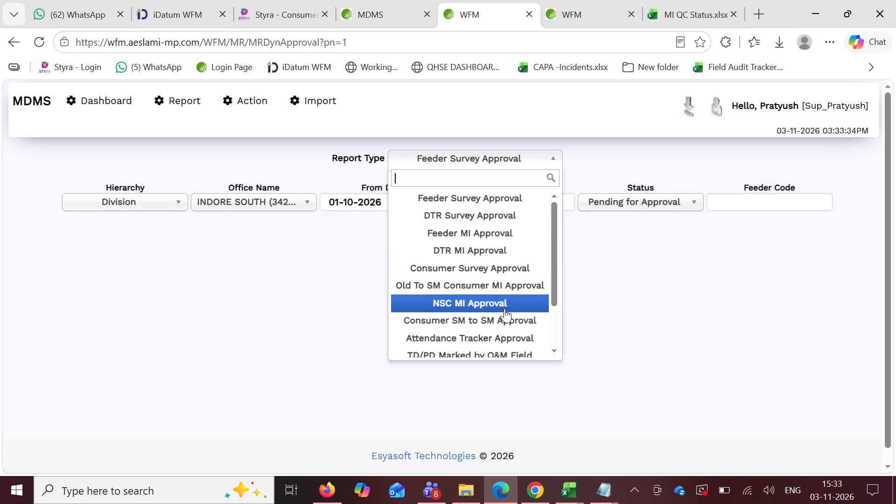
pyautogui.click(507, 293)
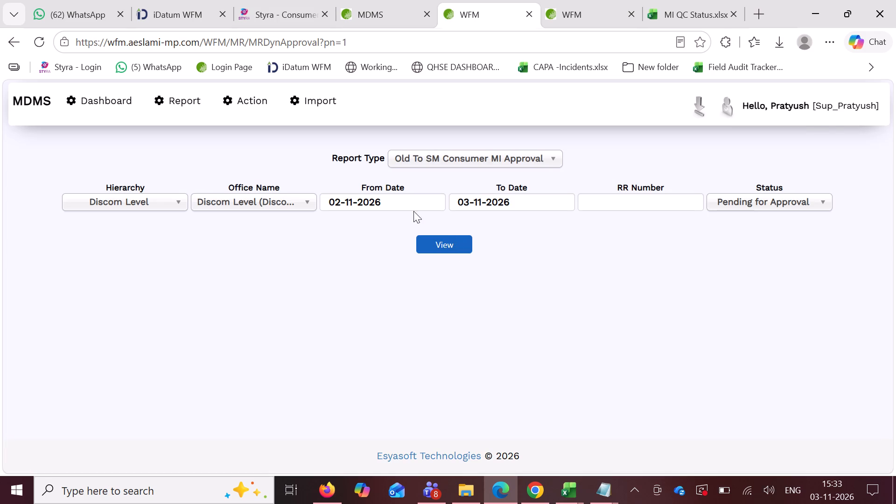
pyautogui.click(399, 200)
pyautogui.click(327, 220)
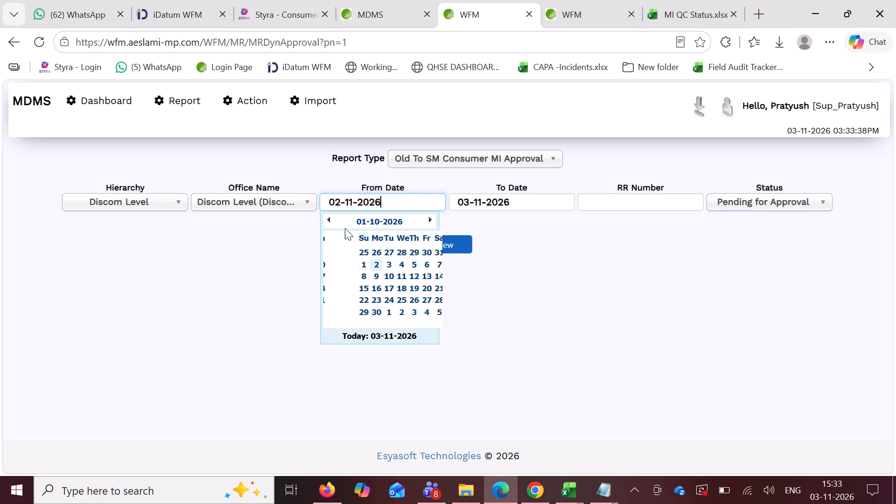
pyautogui.click(394, 253)
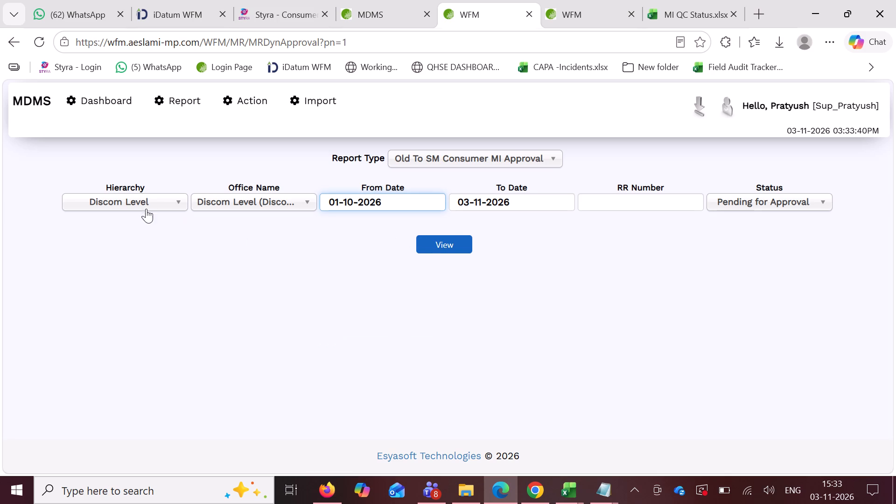
# Set the hierarchy to Division and the office to INDORE SOUTH, and view the consumer MI records pending for approval.
pyautogui.click(144, 207)
pyautogui.click(160, 291)
pyautogui.click(275, 201)
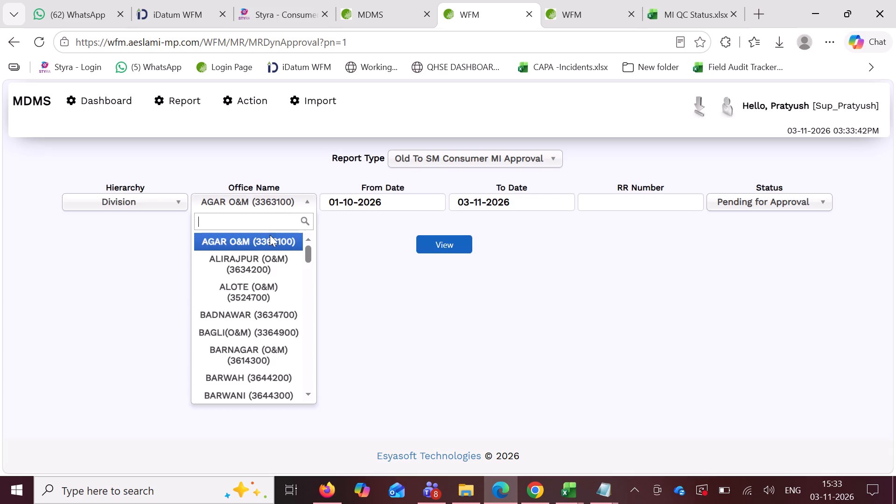
pyautogui.scroll(-4, 266, 373)
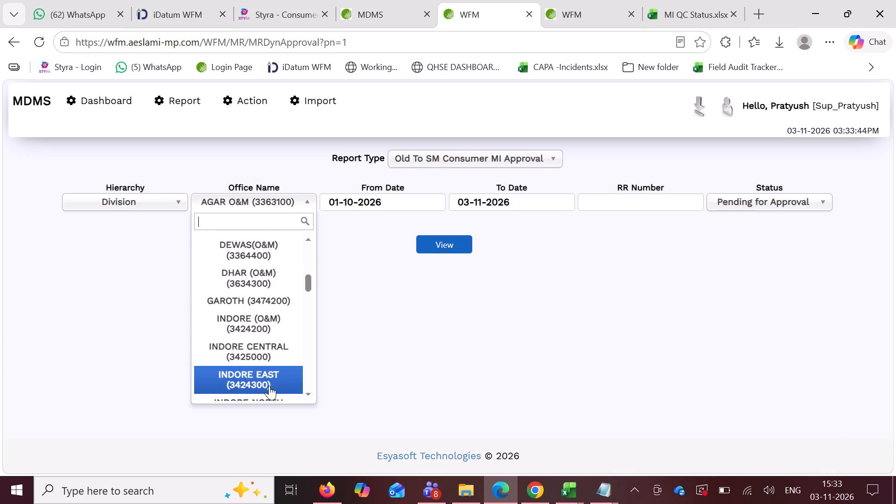
pyautogui.scroll(-1, 269, 385)
pyautogui.click(267, 358)
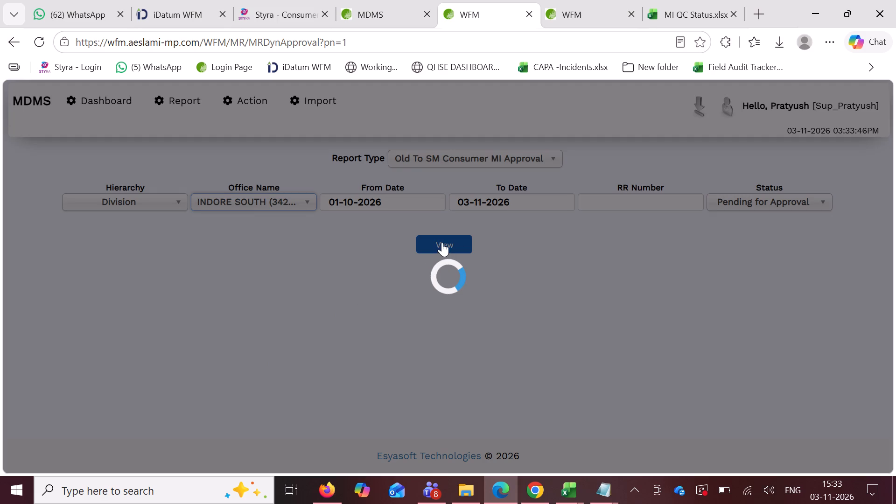
pyautogui.click(442, 242)
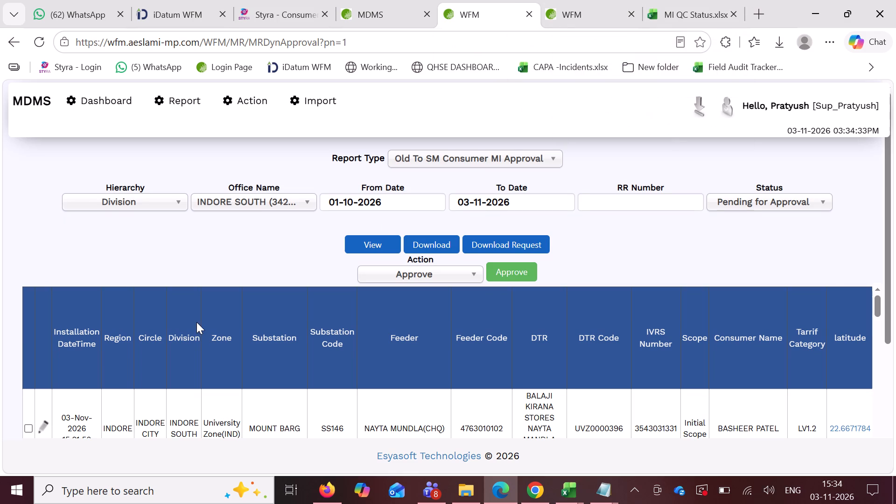
# Open the first pending record, from the MOUNT BARG substation, and inspect its Old Meter Final Reading kWh photo.
pyautogui.click(41, 424)
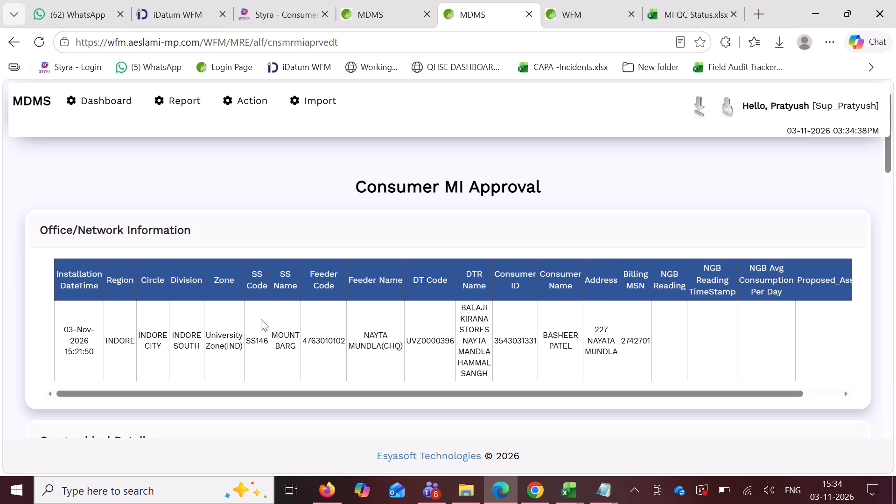
pyautogui.scroll(-5, 547, 305)
pyautogui.scroll(-2, 355, 274)
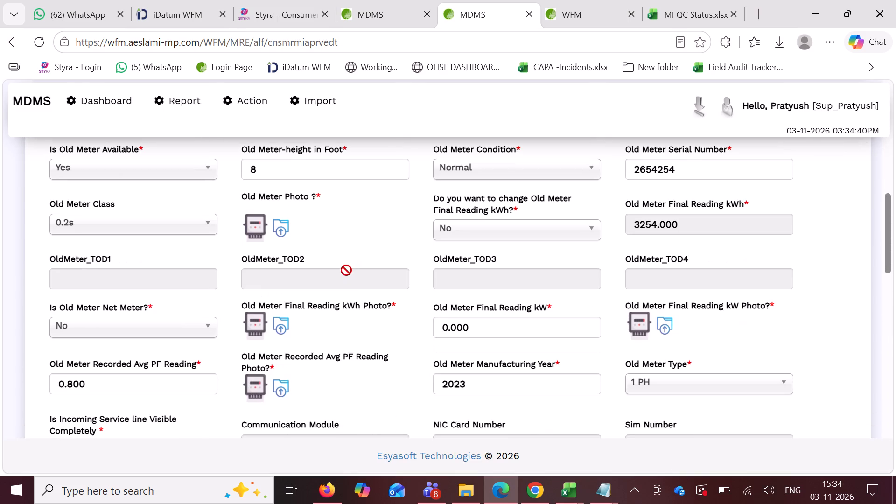
pyautogui.click(251, 326)
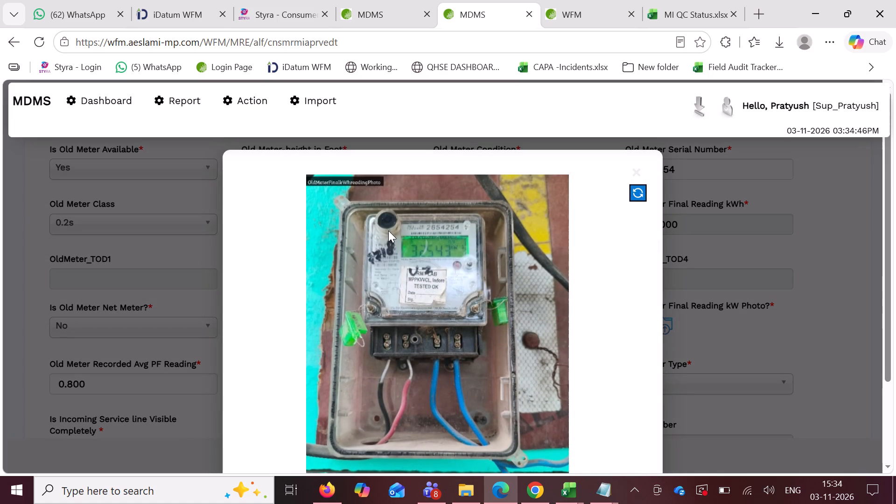
pyautogui.click(640, 171)
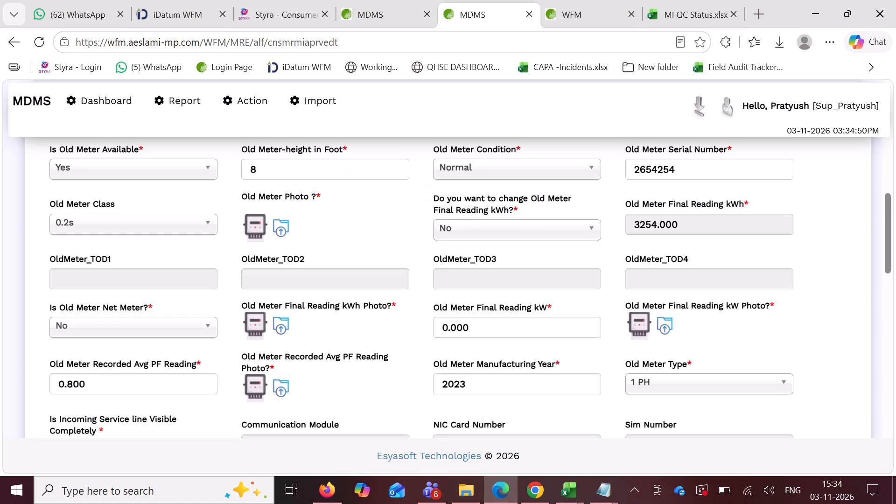
# Inspect the New Meter Initial Reading kWh photo of the MOUNT BARG record.
pyautogui.scroll(-7, 344, 252)
pyautogui.scroll(-6, 308, 316)
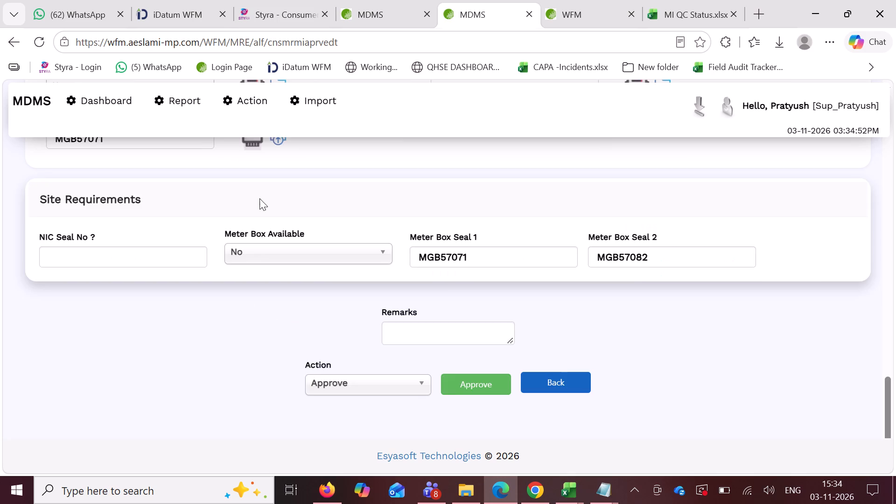
pyautogui.scroll(3, 261, 194)
pyautogui.click(256, 291)
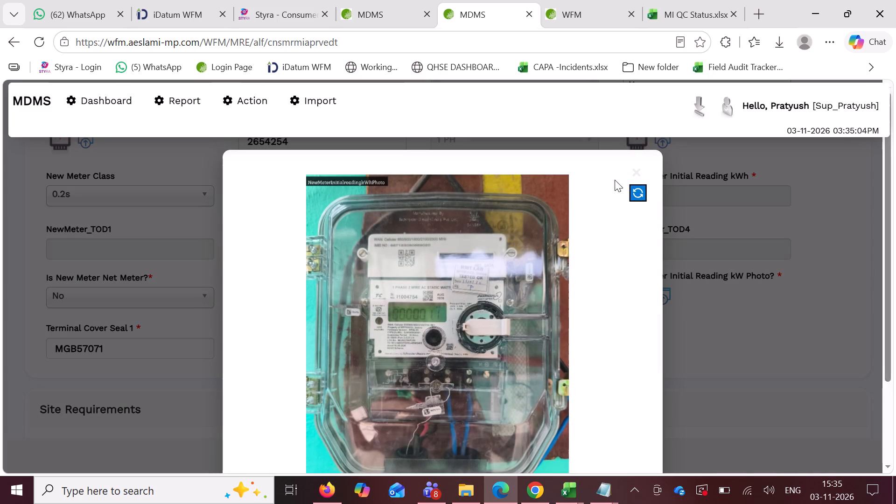
pyautogui.click(641, 171)
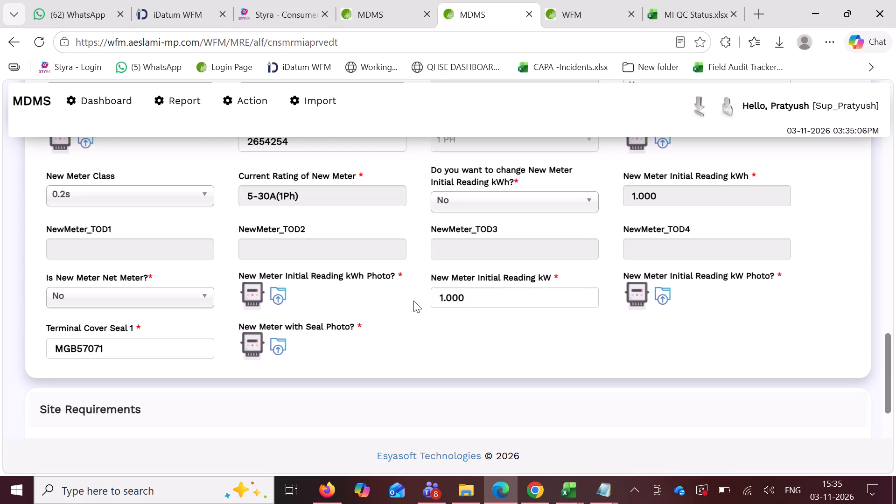
# Approve the MOUNT BARG installation record with the remark "ok".
pyautogui.scroll(-6, 371, 282)
pyautogui.click(428, 336)
pyautogui.press('o')
pyautogui.press('k')
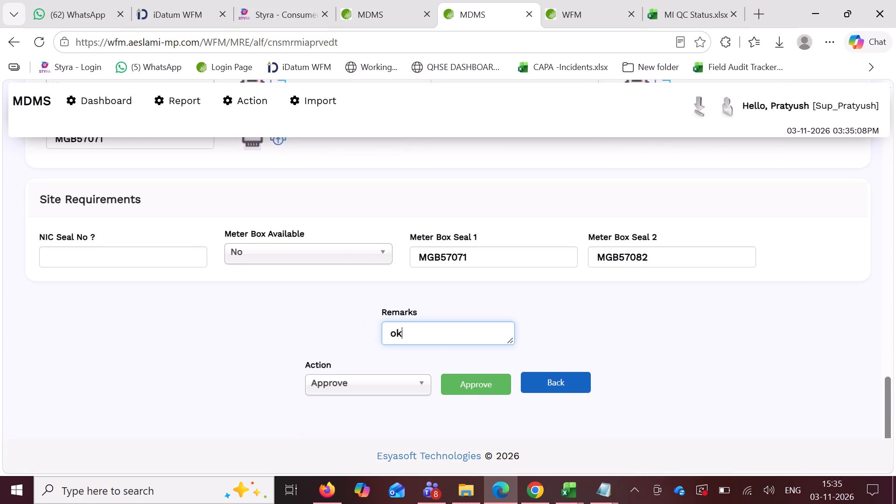
pyautogui.click(480, 377)
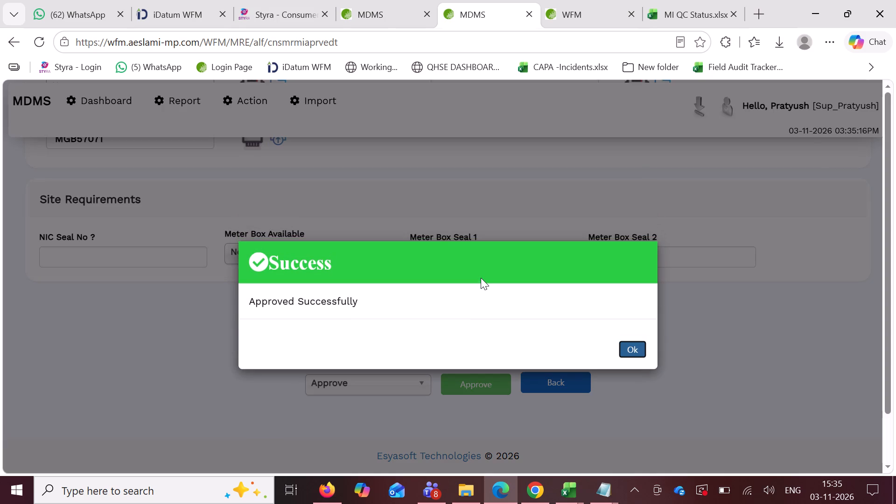
pyautogui.press('Return')
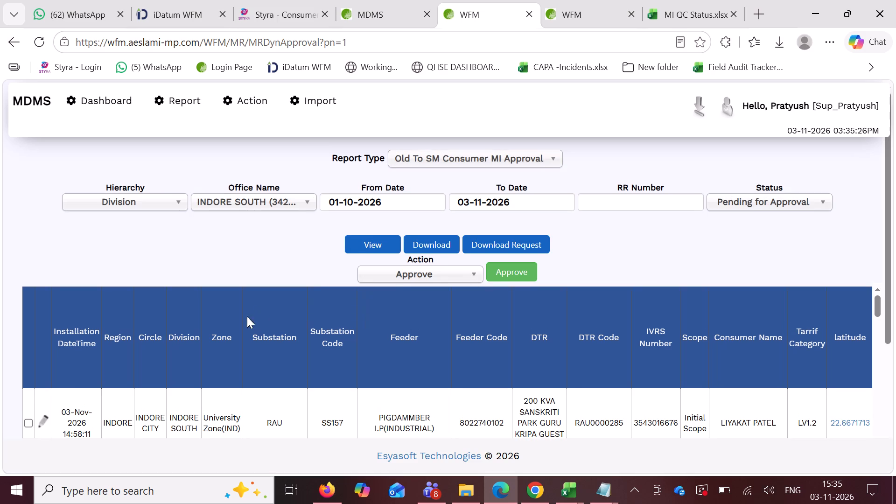
# Open the next pending record, from the RAU substation, and inspect its Old Meter Final Reading kWh photo.
pyautogui.click(41, 420)
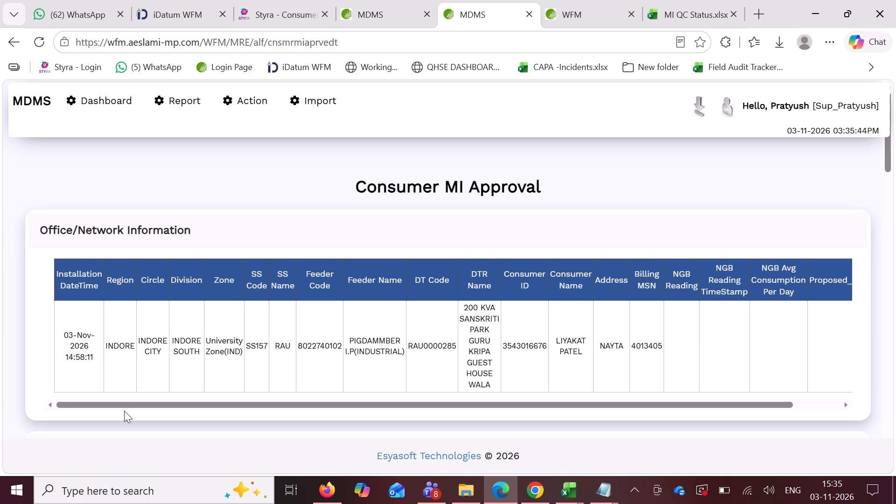
pyautogui.scroll(-4, 136, 383)
pyautogui.scroll(-2, 325, 277)
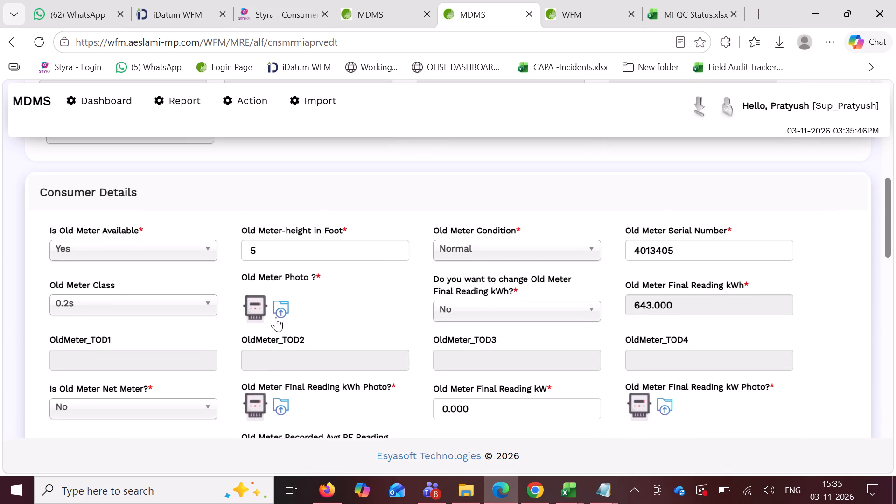
pyautogui.click(256, 405)
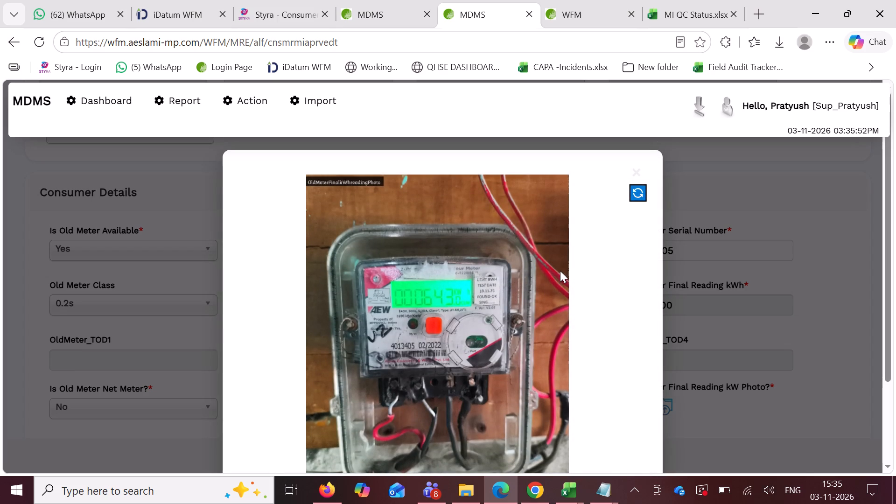
pyautogui.click(637, 171)
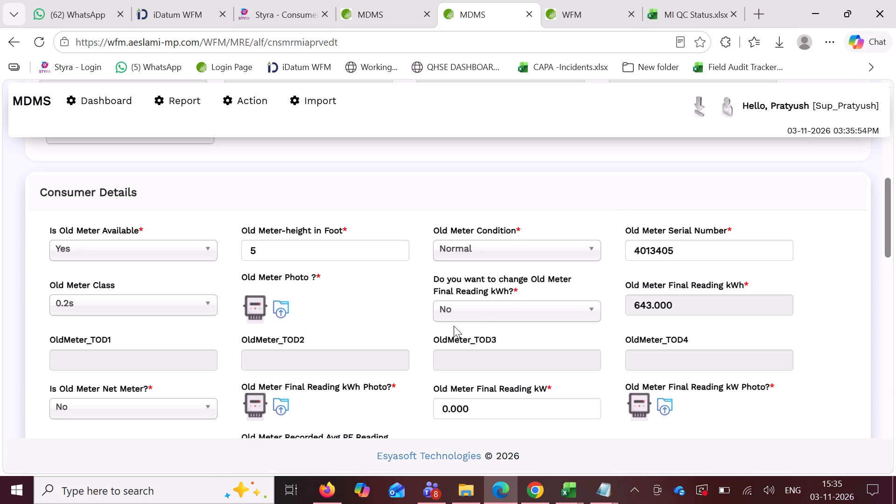
# Inspect the New Meter Initial Reading kWh photo of the RAU record.
pyautogui.scroll(-6, 403, 313)
pyautogui.scroll(-4, 328, 334)
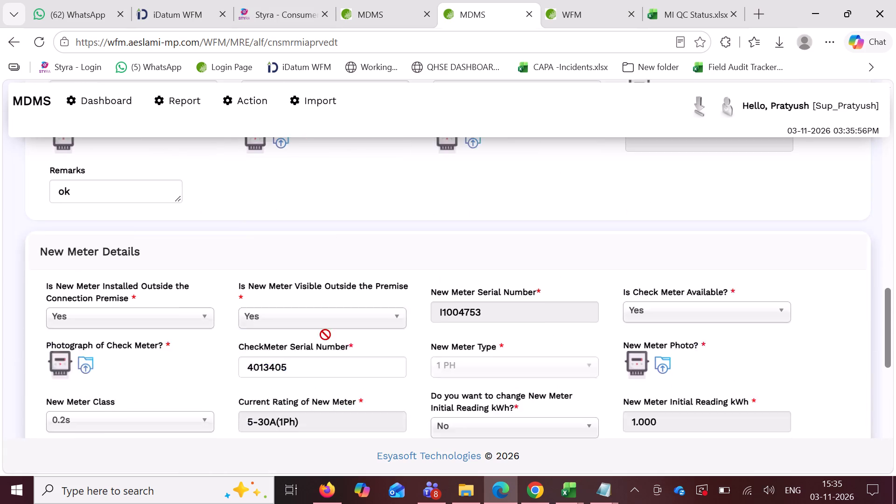
pyautogui.click(255, 368)
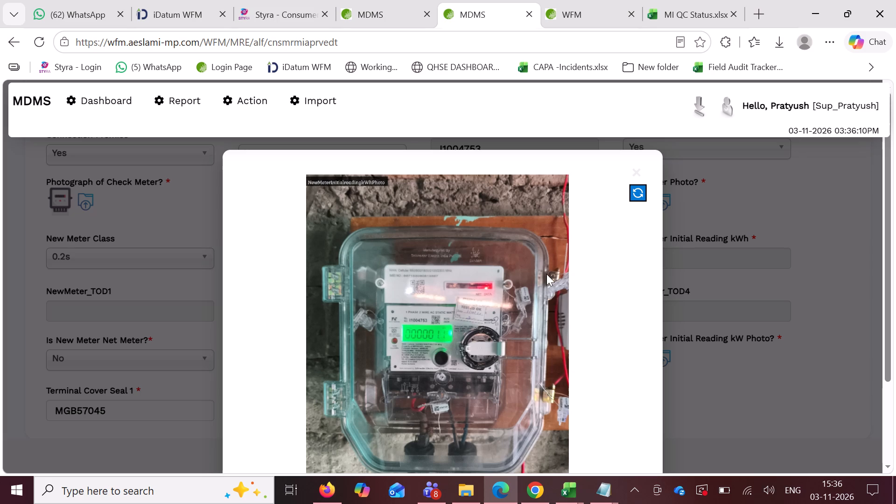
pyautogui.click(636, 172)
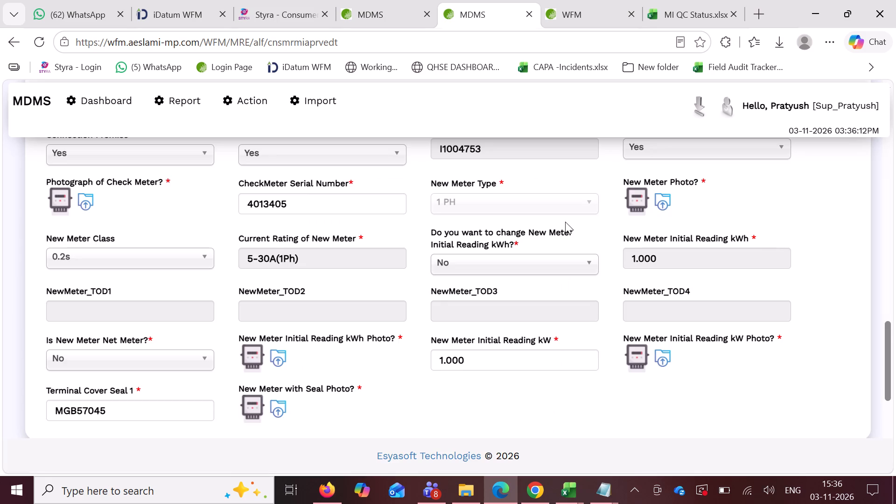
# Approve the RAU installation record with the remark "ok".
pyautogui.scroll(-5, 565, 222)
pyautogui.click(455, 335)
pyautogui.press('o')
pyautogui.press('k')
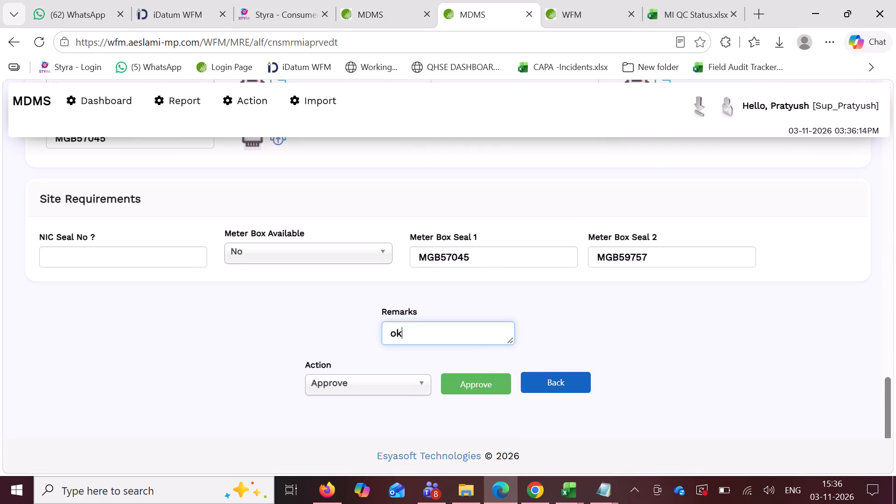
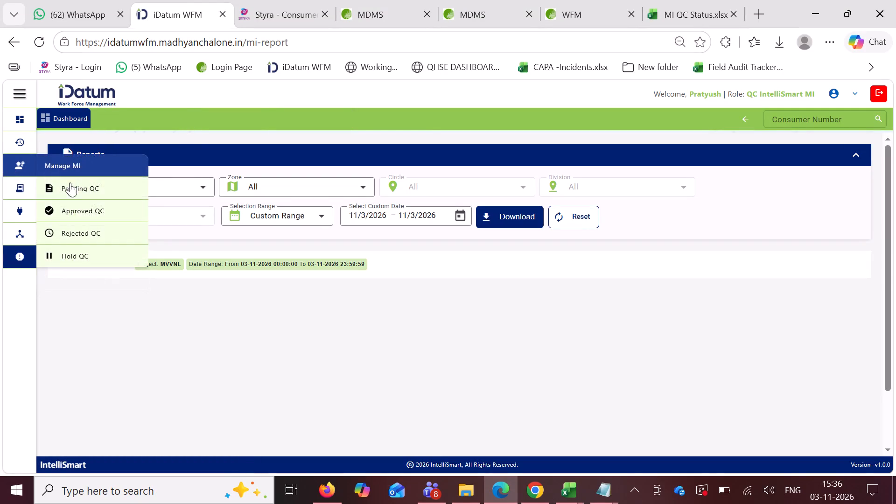
# Filter the Manage MI pending QC list to zone AMAUSI ZONE_ZNE30, circle EDC LUCKNOW RURAL and division MOHAN LAL GANJ_DIV302645.
pyautogui.click(85, 195)
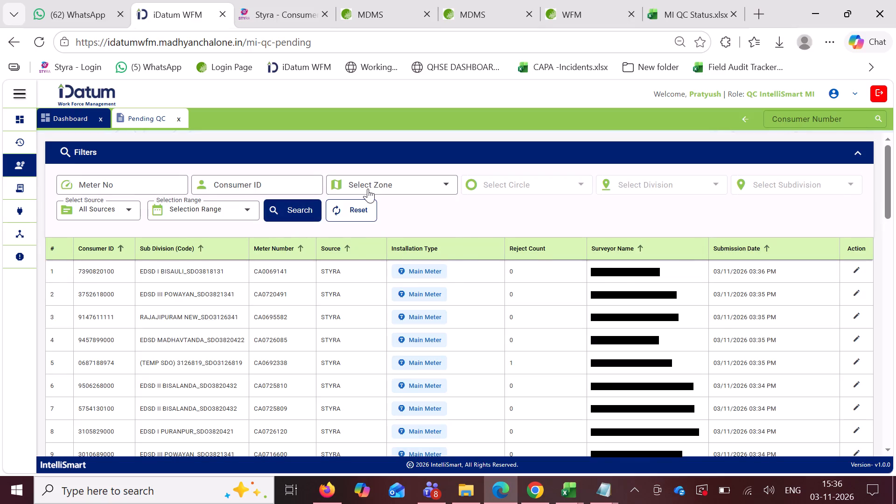
pyautogui.click(413, 188)
pyautogui.scroll(-4, 398, 318)
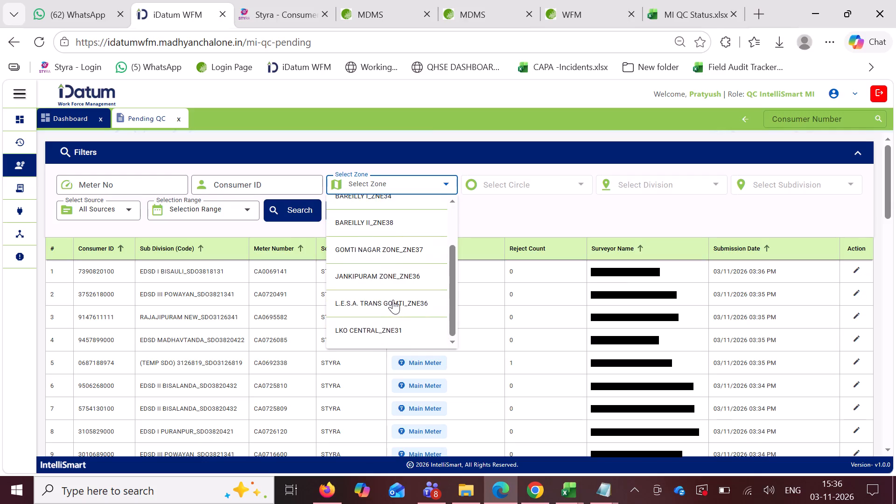
pyautogui.scroll(3, 376, 251)
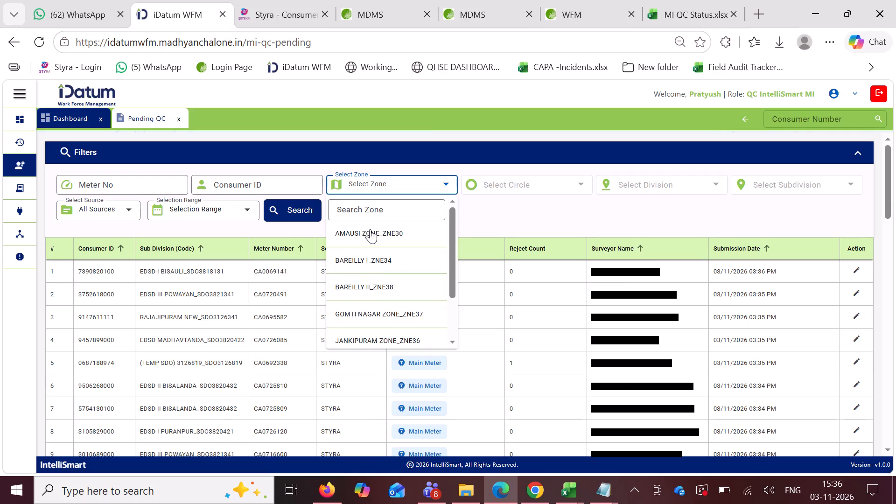
pyautogui.click(402, 235)
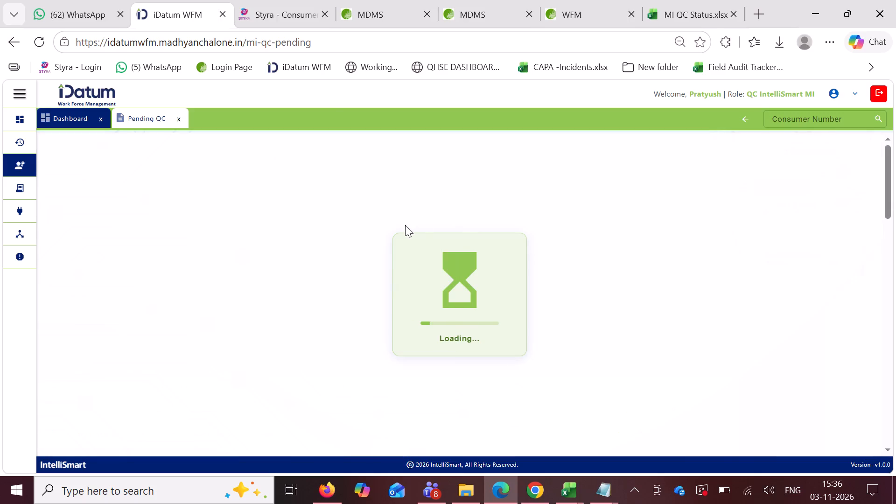
pyautogui.click(537, 184)
pyautogui.click(512, 237)
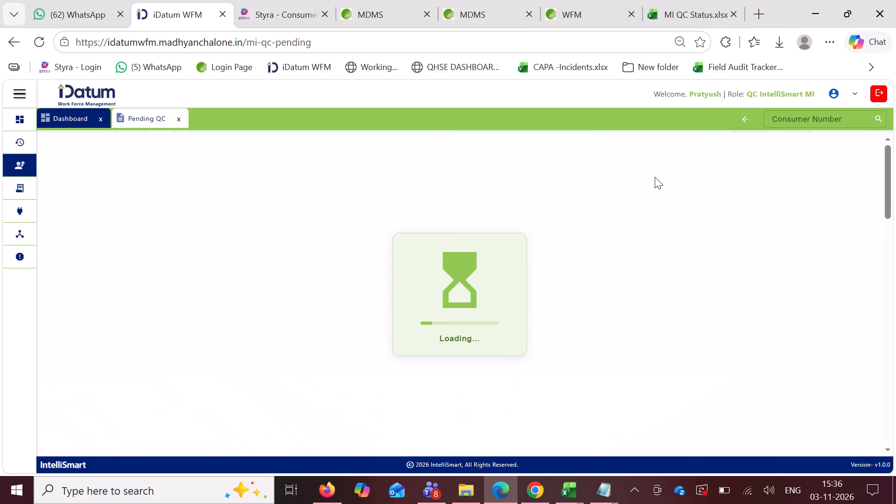
pyautogui.click(651, 177)
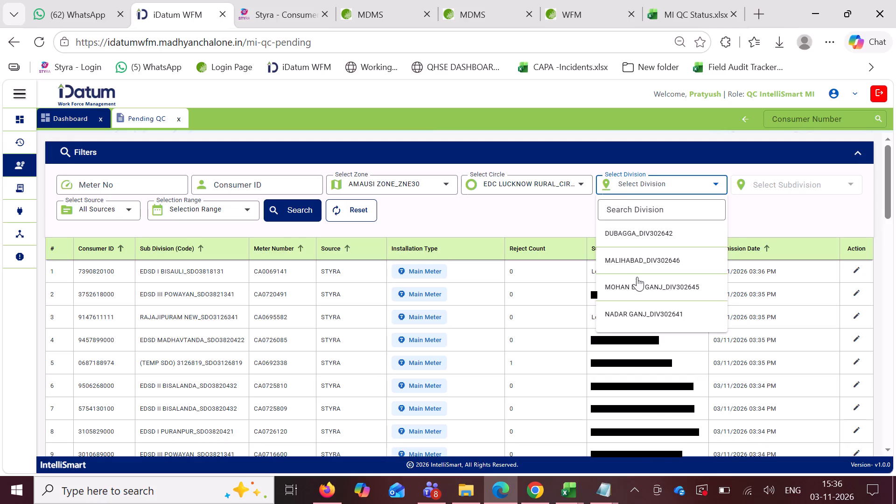
pyautogui.click(637, 277)
pyautogui.click(292, 199)
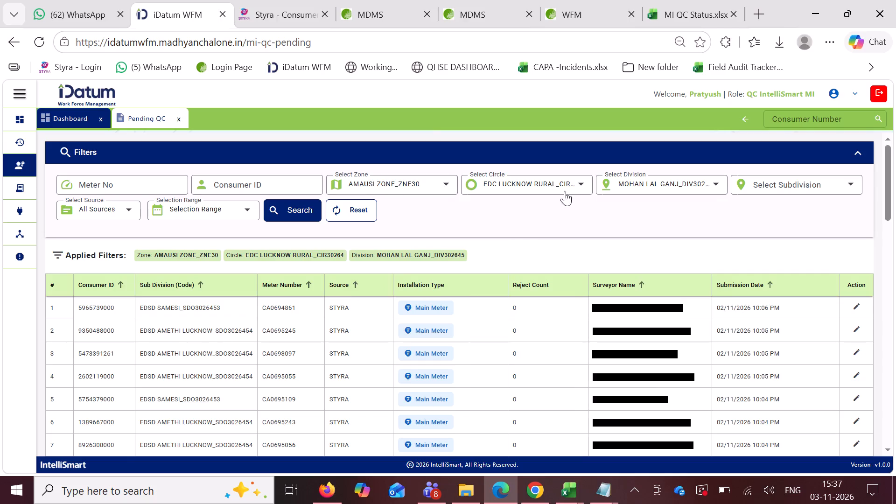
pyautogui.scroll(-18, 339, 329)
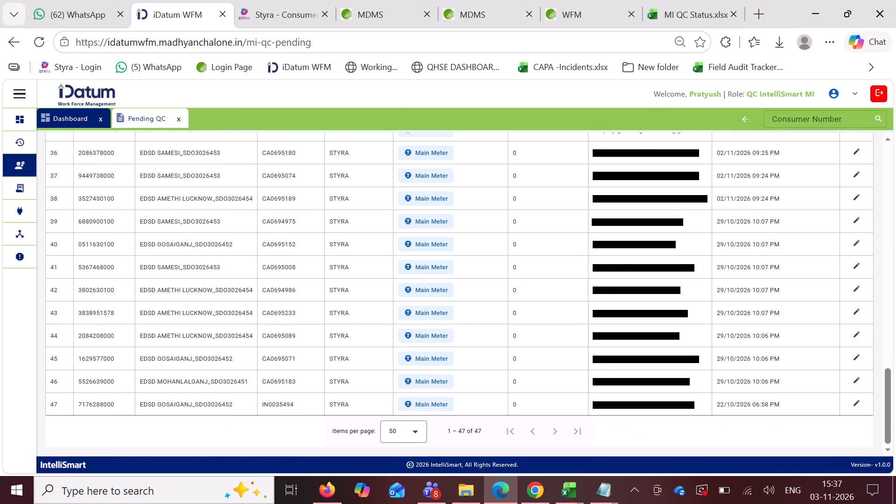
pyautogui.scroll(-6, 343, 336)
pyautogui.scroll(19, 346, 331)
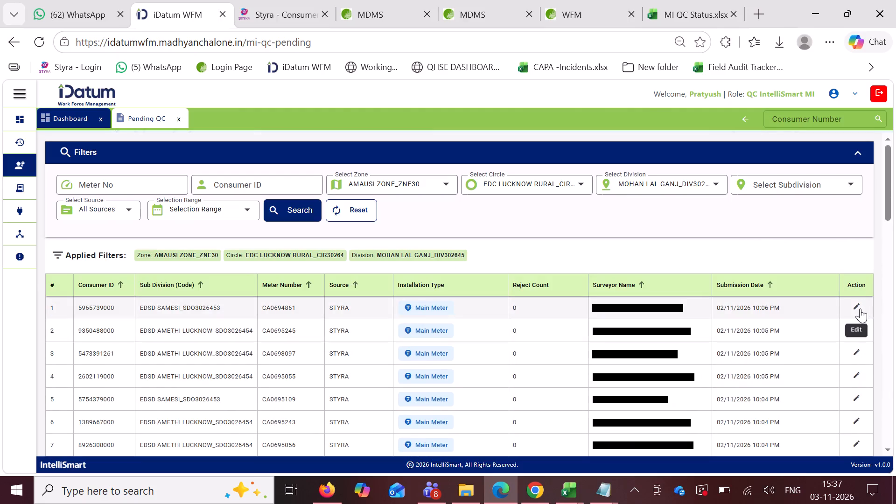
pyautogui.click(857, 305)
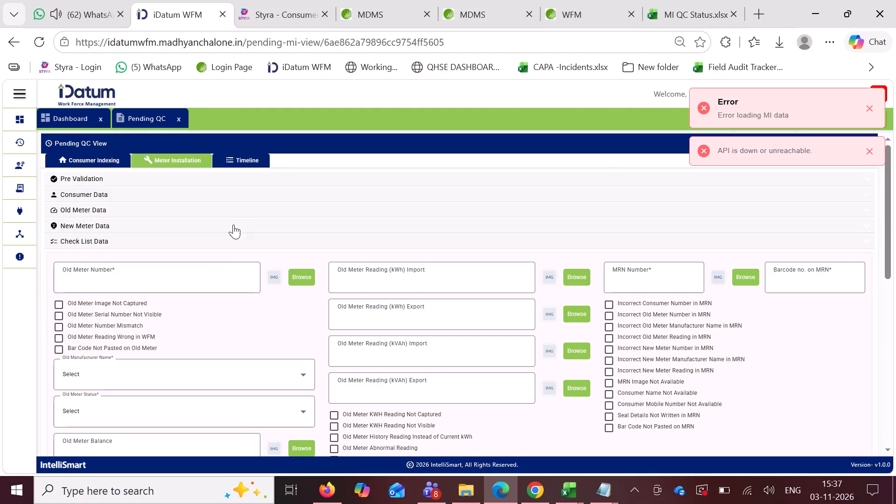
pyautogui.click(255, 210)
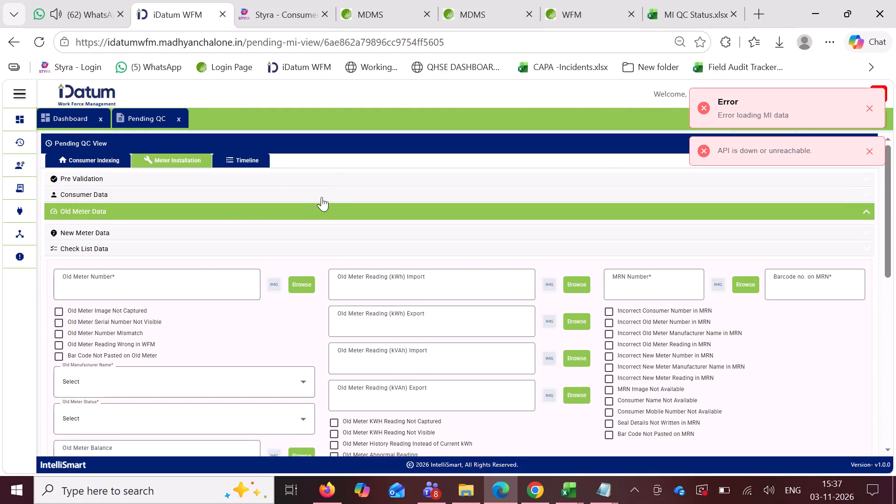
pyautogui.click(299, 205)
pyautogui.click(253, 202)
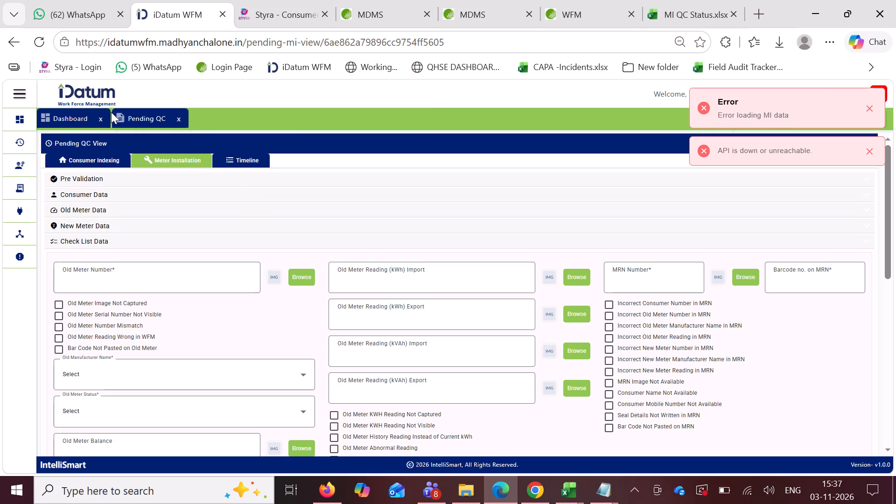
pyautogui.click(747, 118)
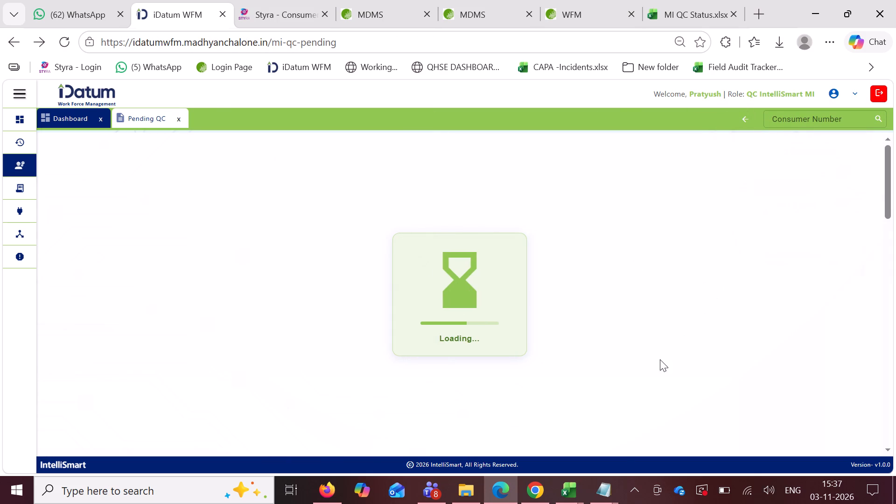
# Open the Remarks text file from the OneDrive Document folder and minimize the folder window.
pyautogui.click(609, 488)
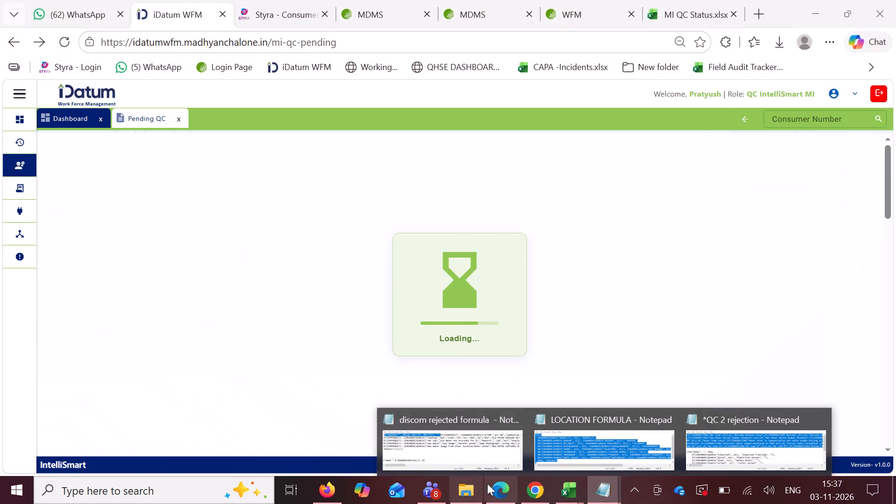
pyautogui.moveTo(454, 492); pyautogui.dragTo(448, 489)
pyautogui.click(456, 486)
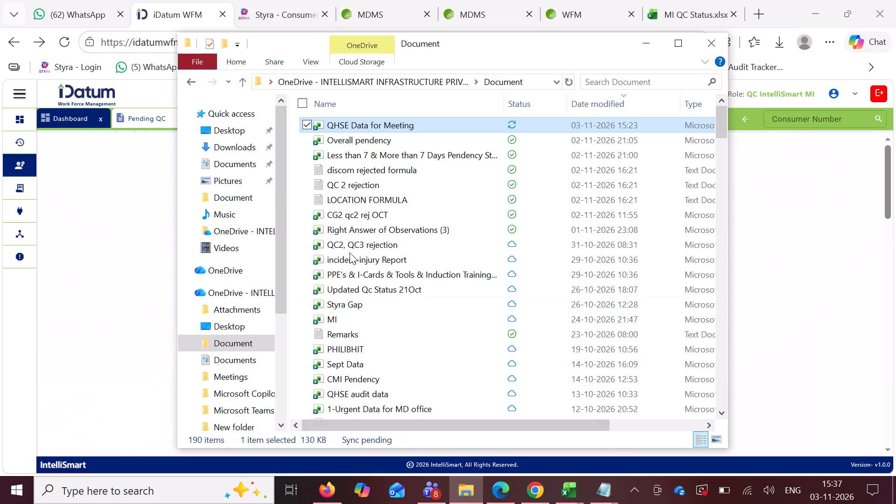
pyautogui.doubleClick(362, 339)
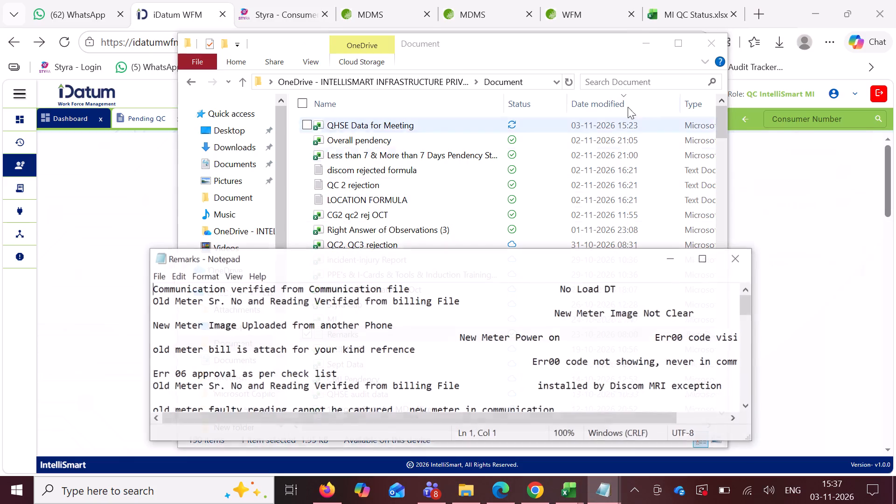
pyautogui.click(643, 48)
# Return to the pending QC list in the browser and open the first EDSD SAMESI record again.
pyautogui.click(548, 199)
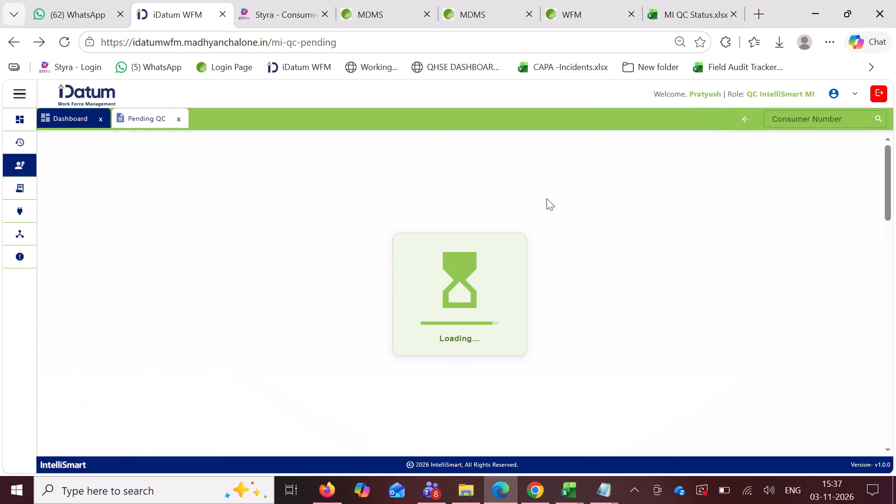
pyautogui.click(860, 302)
# Copy the remark "New Meter Power on" from the Remarks file in Notepad.
pyautogui.click(606, 494)
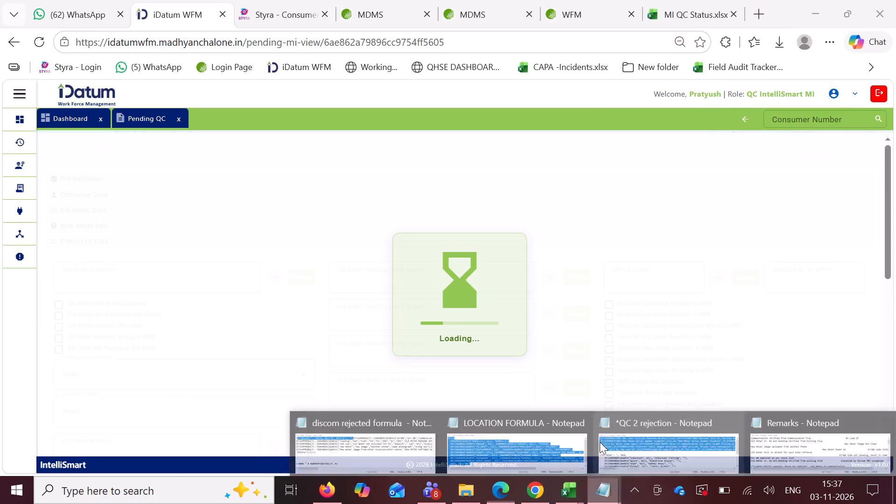
pyautogui.click(780, 434)
pyautogui.moveTo(457, 332); pyautogui.dragTo(458, 334)
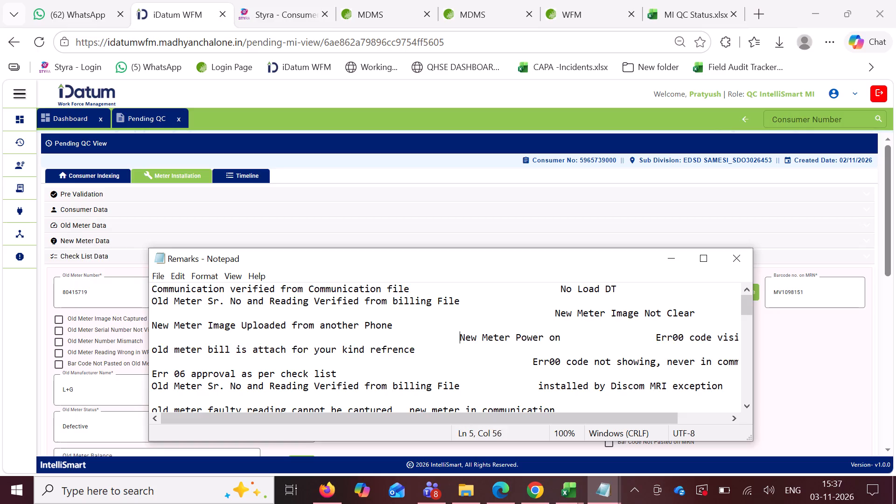
pyautogui.moveTo(458, 334); pyautogui.dragTo(562, 340)
pyautogui.hotkey('ctrl', 'c')
# Inspect the Old Meter Number photo up close in the SAMESI record's Old Meter Data.
pyautogui.click(410, 212)
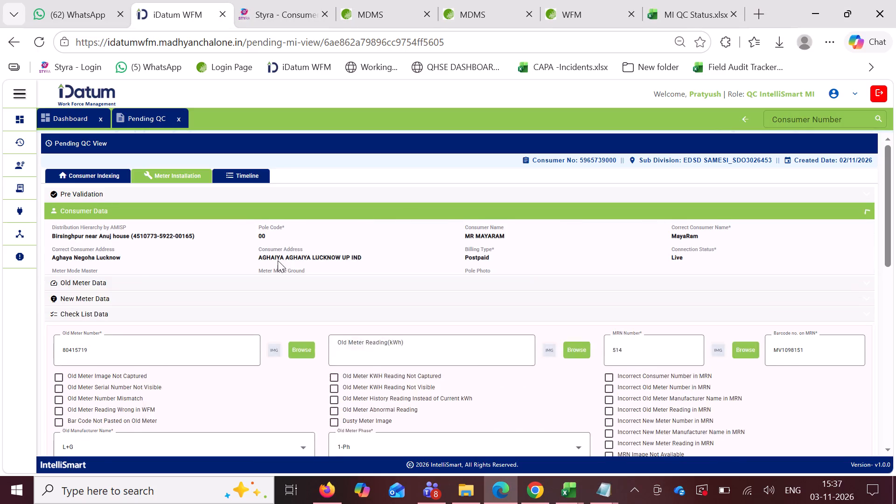
pyautogui.click(232, 298)
pyautogui.click(220, 301)
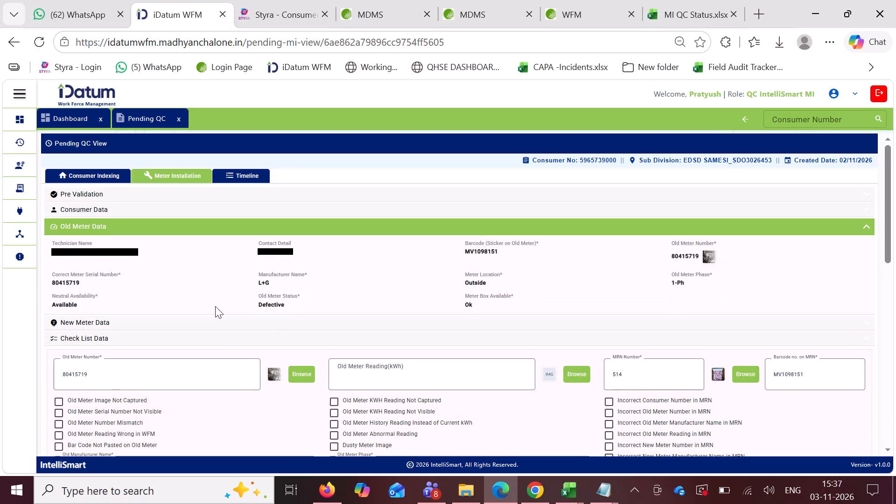
pyautogui.click(699, 258)
pyautogui.click(705, 259)
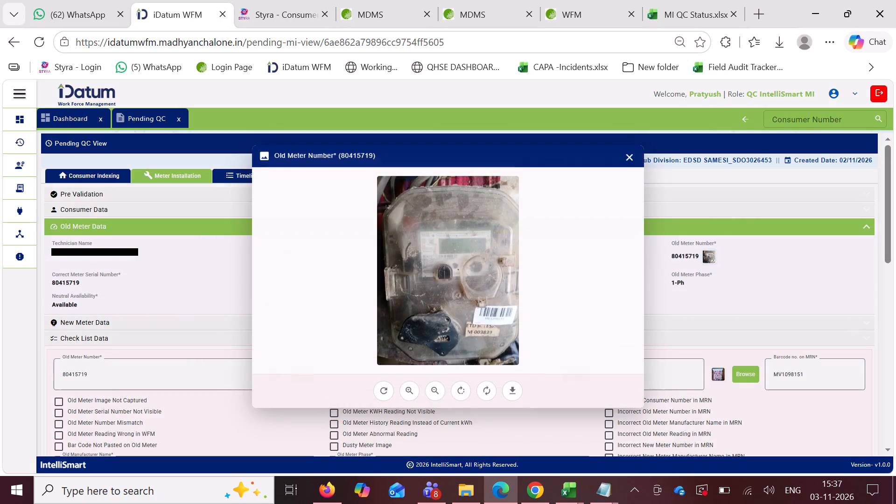
pyautogui.click(415, 390)
pyautogui.tripleClick(413, 390)
pyautogui.tripleClick(412, 389)
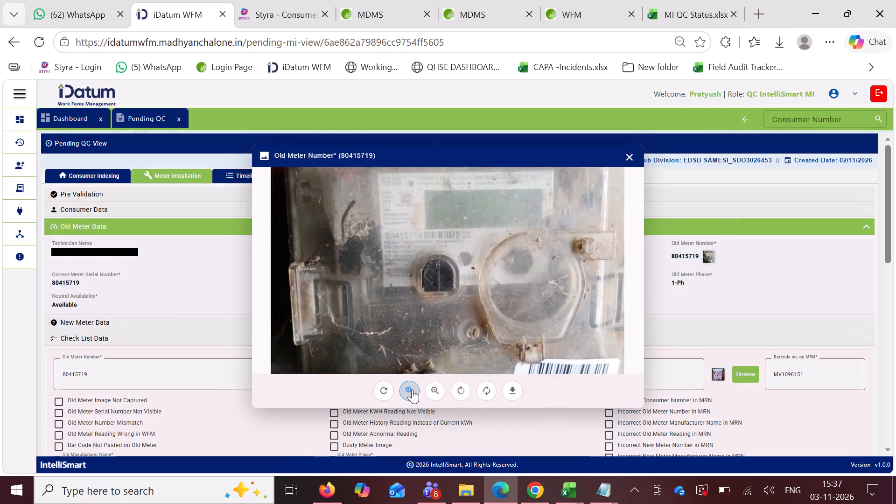
pyautogui.click(412, 389)
pyautogui.click(637, 166)
pyautogui.click(470, 230)
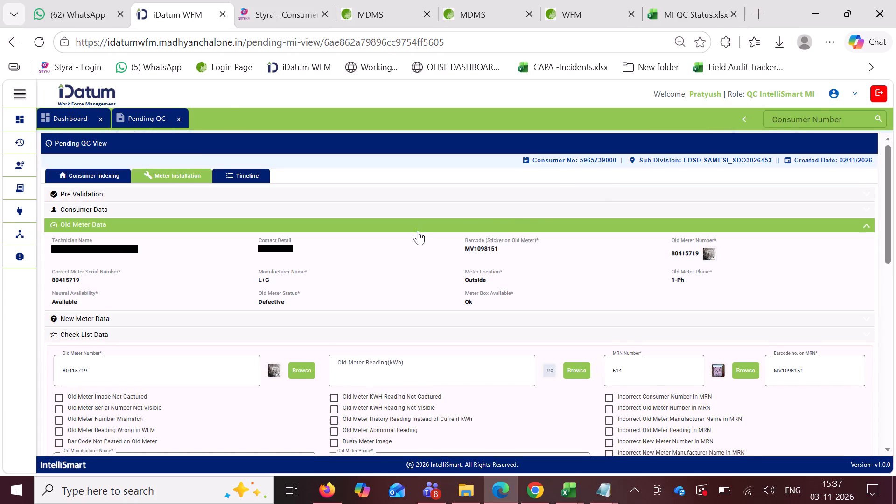
# Inspect the Meter Mounting Photo up close in the record's New Meter Data.
pyautogui.click(288, 244)
pyautogui.click(321, 277)
pyautogui.click(339, 272)
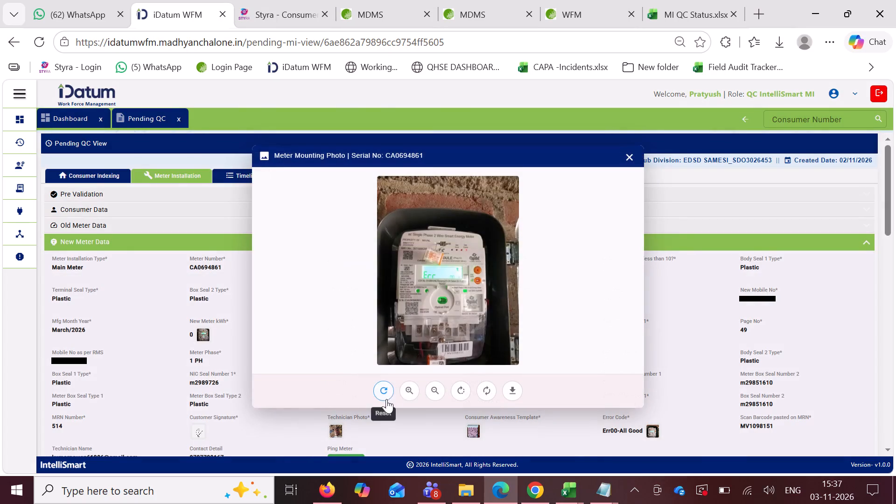
pyautogui.doubleClick(402, 392)
pyautogui.tripleClick(405, 387)
pyautogui.doubleClick(405, 385)
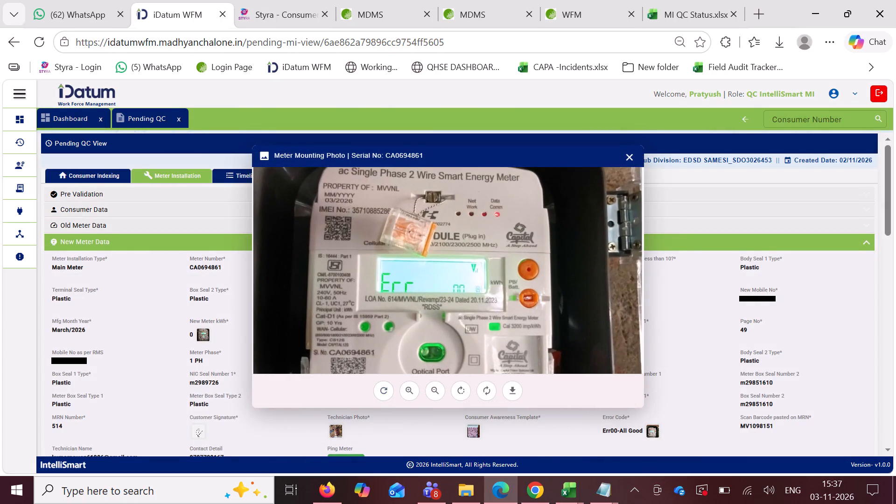
pyautogui.click(639, 172)
pyautogui.click(631, 156)
# Inspect the MRN Challan photo up close and collapse the New Meter Data section.
pyautogui.click(340, 304)
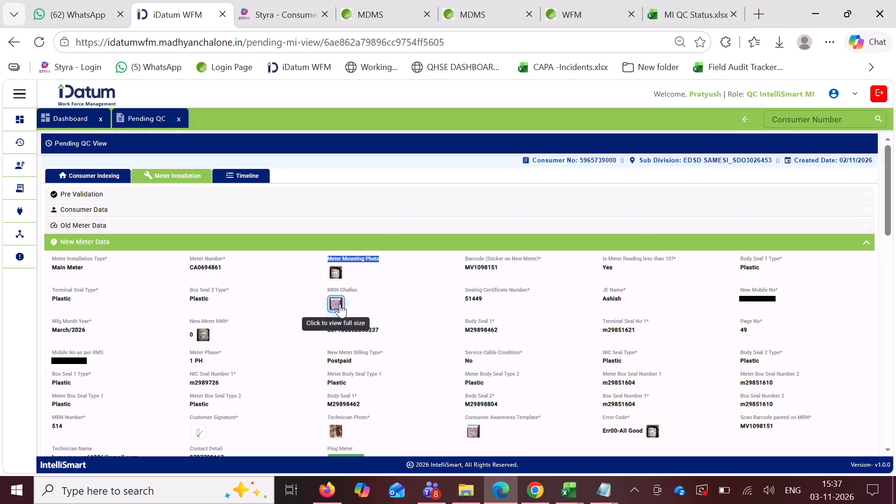
pyautogui.tripleClick(452, 386)
pyautogui.tripleClick(411, 388)
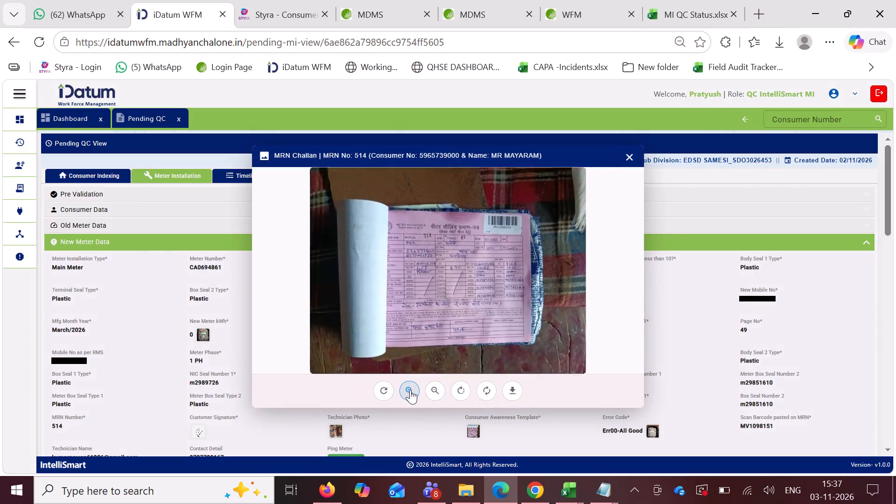
pyautogui.tripleClick(410, 390)
pyautogui.click(410, 388)
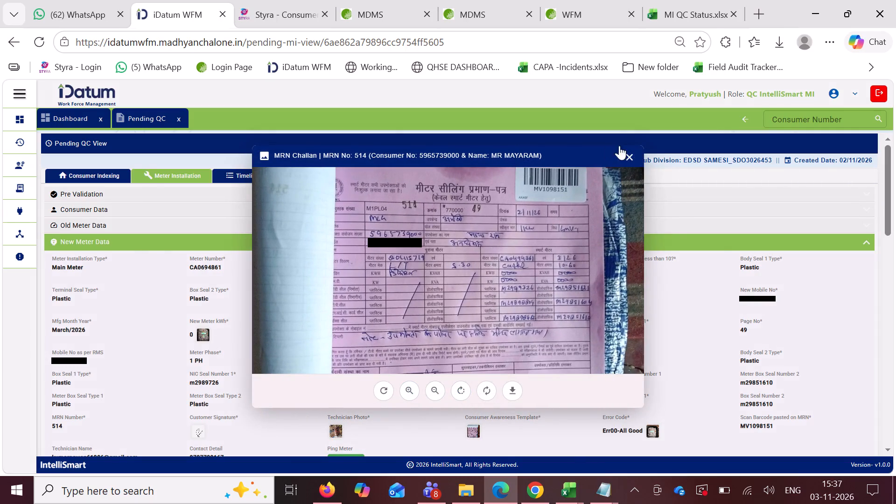
pyautogui.click(637, 149)
pyautogui.click(444, 244)
# Add the copied "New Meter Power on" as Additional Remarks and approve the SAMESI record.
pyautogui.scroll(-4, 441, 247)
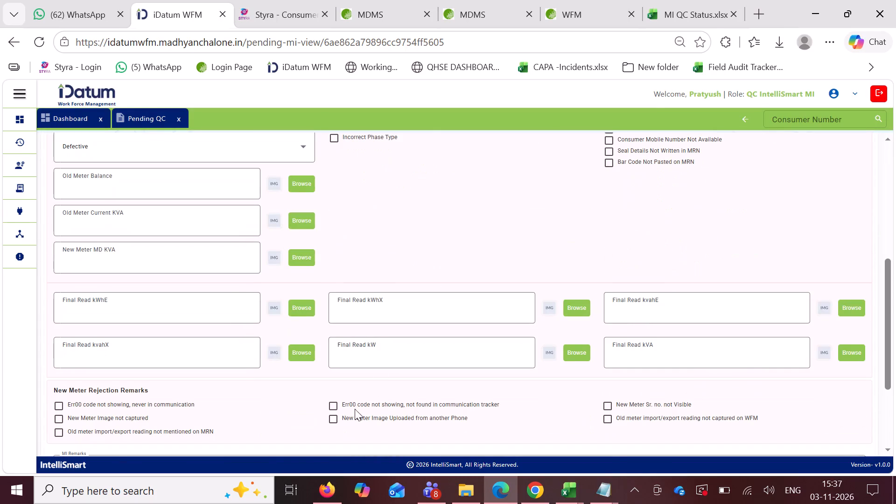
pyautogui.scroll(-6, 378, 341)
pyautogui.keyDown('ctrl'); pyautogui.click(308, 388); pyautogui.keyUp('ctrl')
pyautogui.hotkey('ctrl', 'v')
pyautogui.scroll(-6, 375, 345)
pyautogui.click(419, 414)
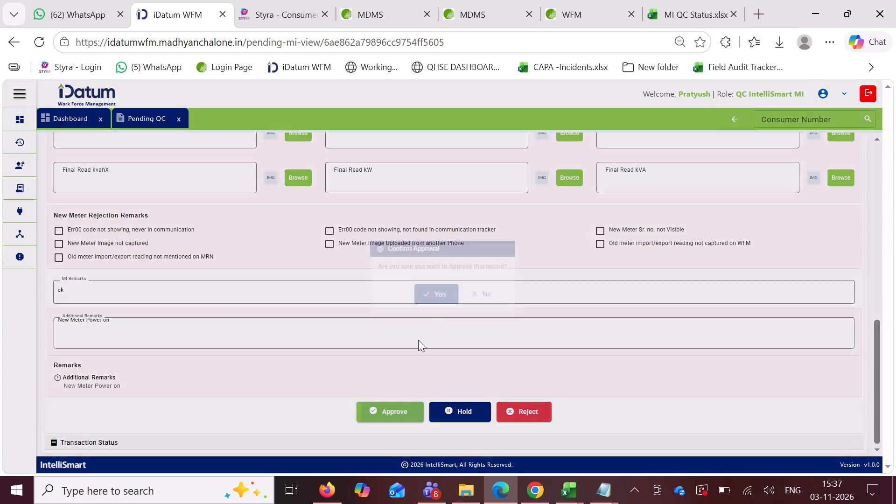
pyautogui.click(453, 281)
pyautogui.click(442, 292)
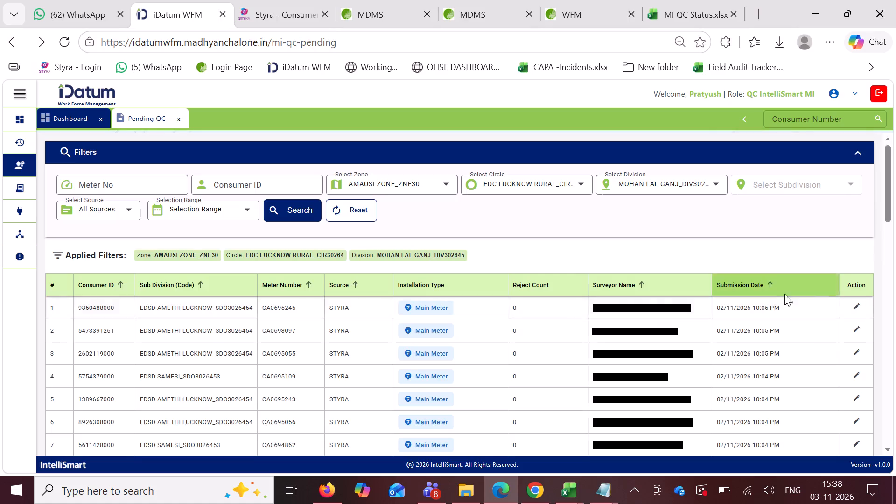
pyautogui.click(849, 311)
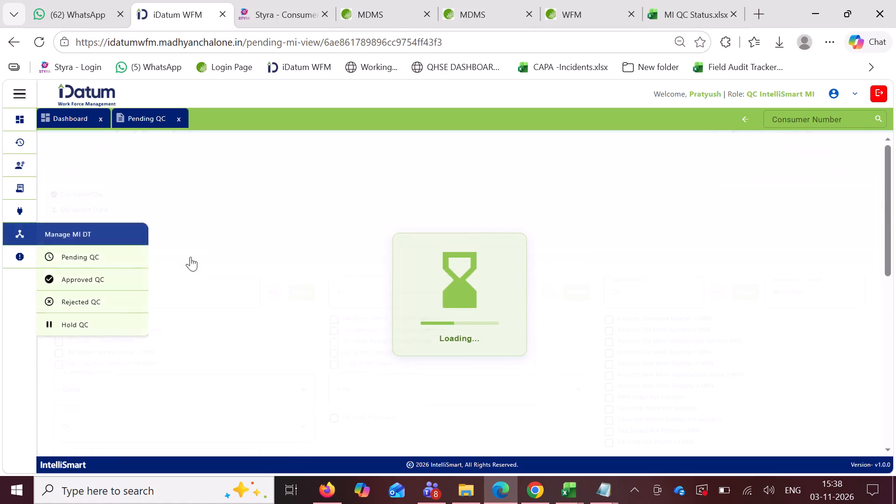
pyautogui.click(286, 214)
pyautogui.click(280, 210)
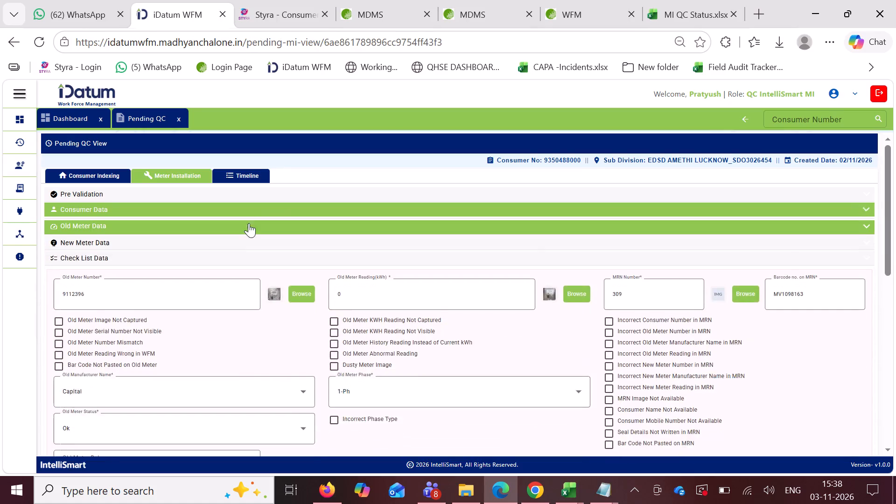
pyautogui.click(249, 223)
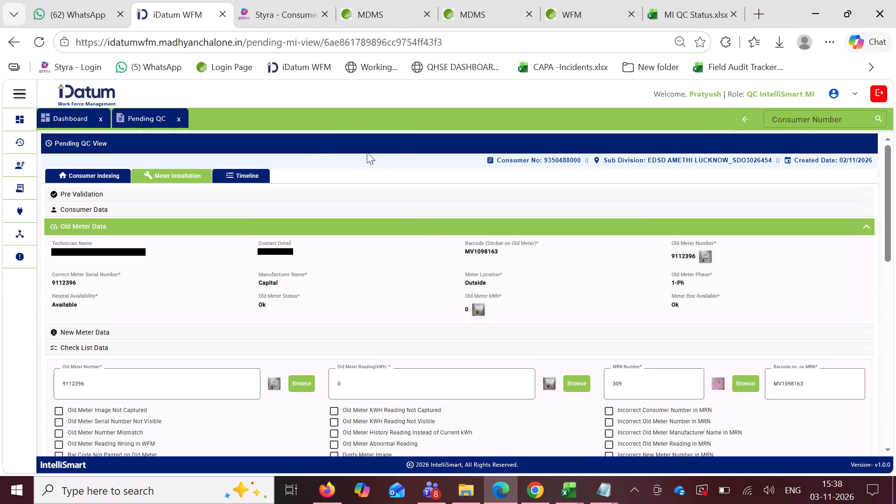
pyautogui.click(704, 257)
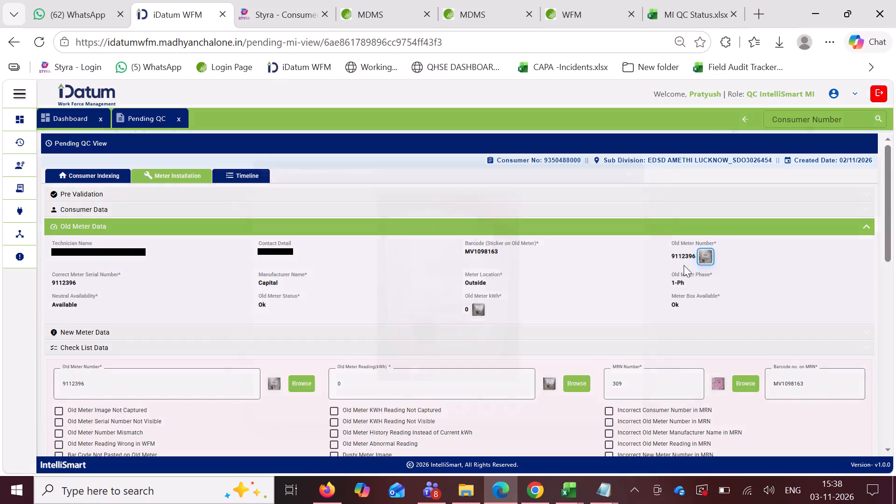
pyautogui.tripleClick(402, 392)
pyautogui.tripleClick(401, 392)
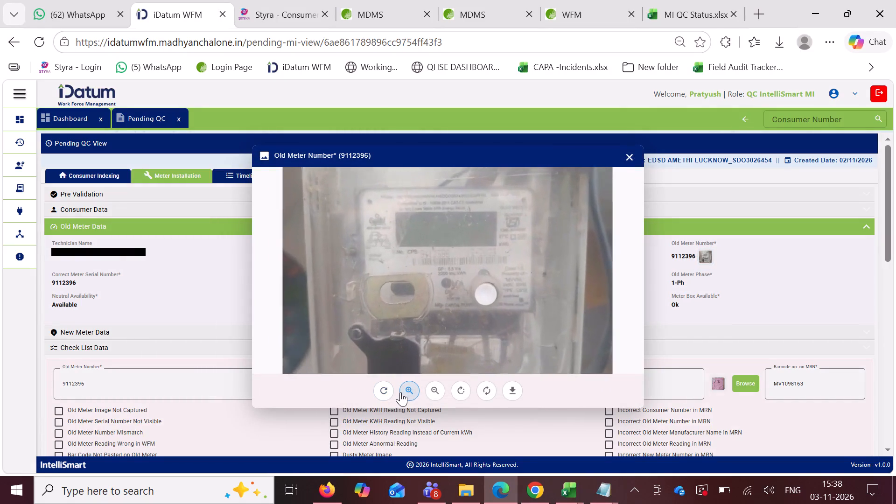
pyautogui.tripleClick(400, 392)
pyautogui.click(400, 392)
pyautogui.click(631, 159)
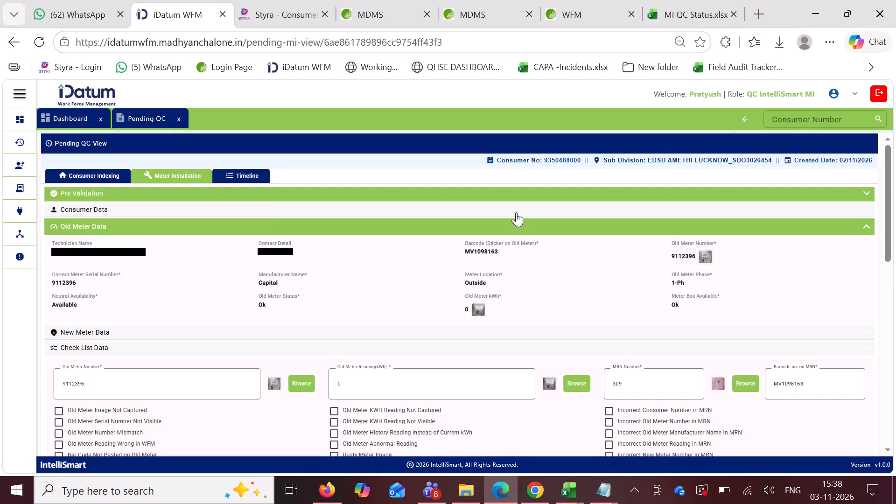
# Collapse Old Meter Data and inspect the Meter Mounting Photo up close in the record's New Meter Data.
pyautogui.click(470, 224)
pyautogui.click(374, 231)
pyautogui.click(344, 230)
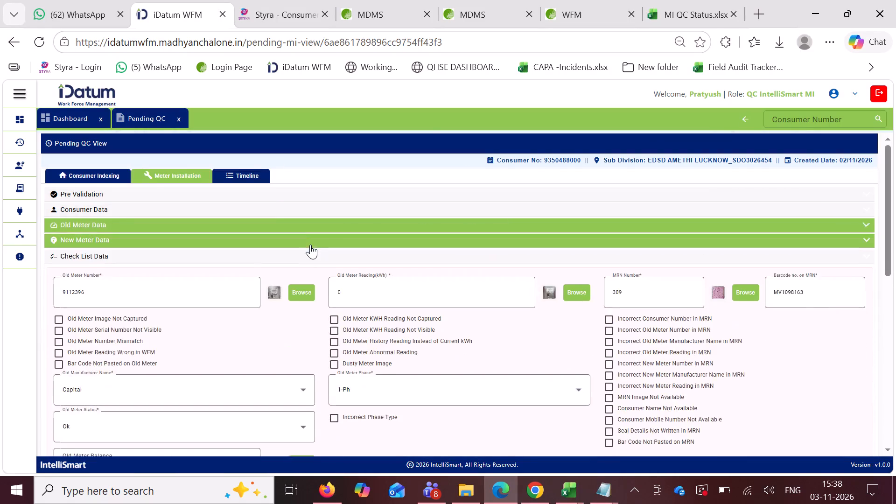
pyautogui.click(310, 245)
pyautogui.click(335, 273)
pyautogui.tripleClick(415, 392)
pyautogui.tripleClick(414, 392)
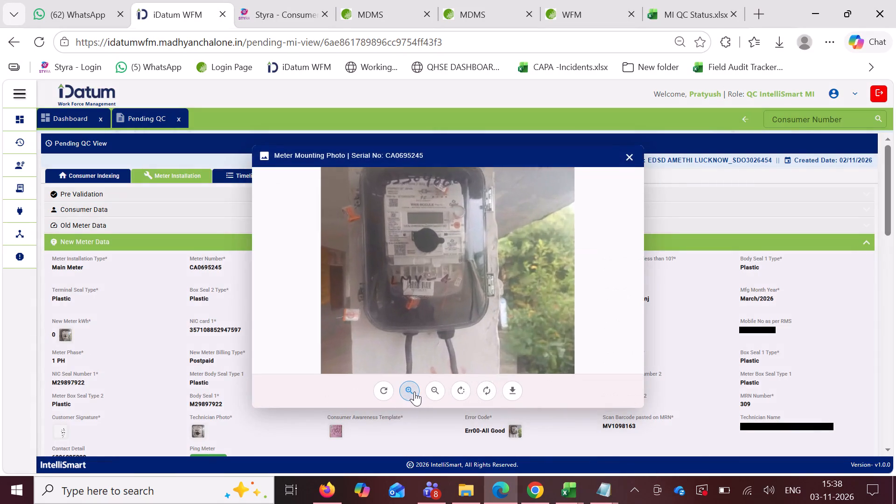
pyautogui.tripleClick(413, 390)
pyautogui.tripleClick(412, 388)
pyautogui.tripleClick(412, 386)
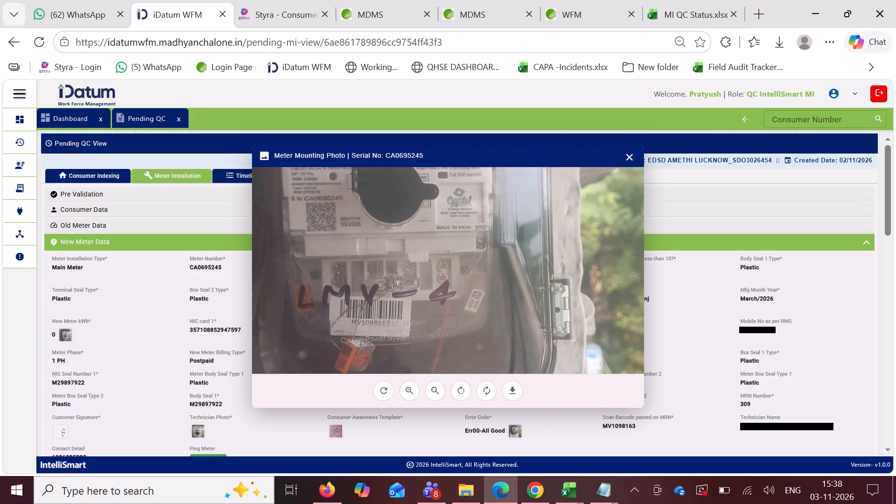
pyautogui.click(636, 157)
# Rotate the MRN Challan photo upright, inspect it up close, and collapse the New Meter Data section.
pyautogui.click(332, 308)
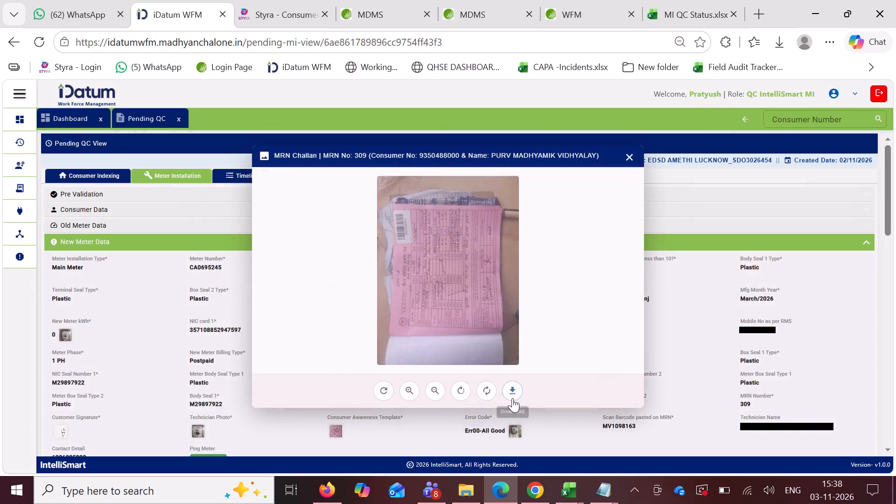
pyautogui.click(466, 392)
pyautogui.tripleClick(406, 388)
pyautogui.tripleClick(406, 388)
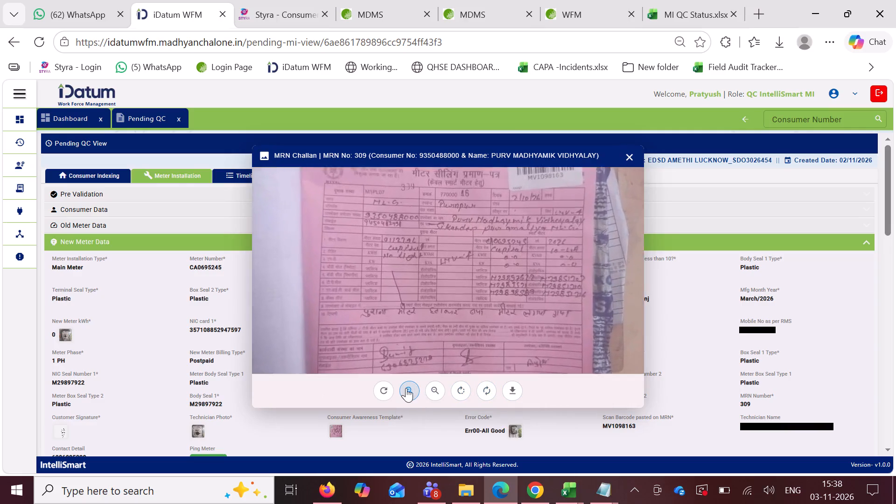
pyautogui.tripleClick(406, 388)
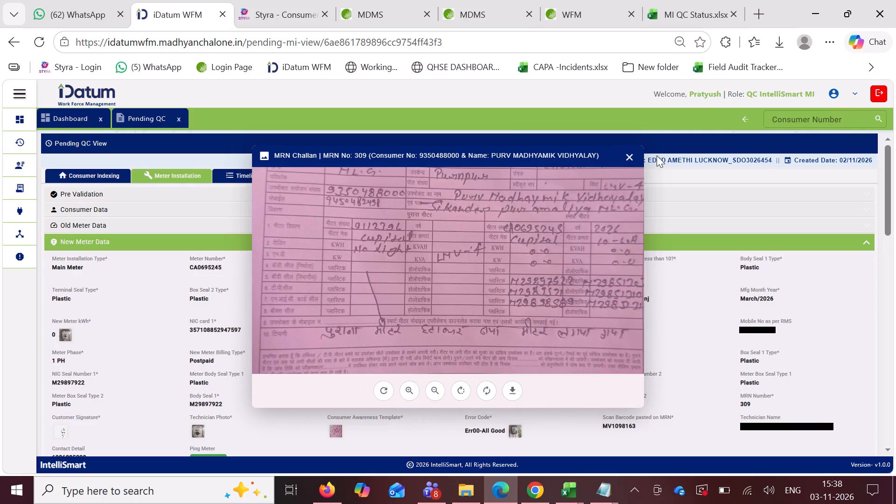
pyautogui.click(627, 161)
pyautogui.click(424, 238)
pyautogui.scroll(-3, 431, 292)
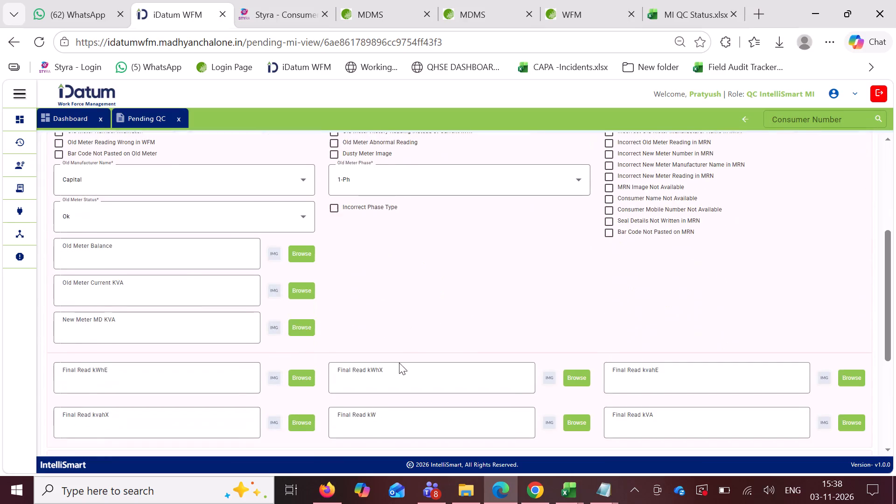
pyautogui.scroll(-6, 380, 364)
pyautogui.keyDown('ctrl'); pyautogui.click(349, 393); pyautogui.keyUp('ctrl')
pyautogui.hotkey('ctrl', 'v')
pyautogui.scroll(-6, 383, 346)
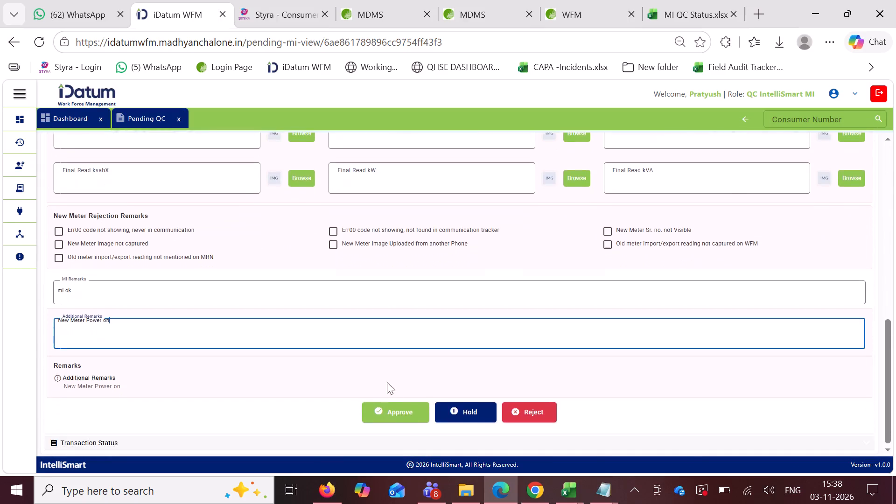
pyautogui.click(404, 403)
pyautogui.click(454, 287)
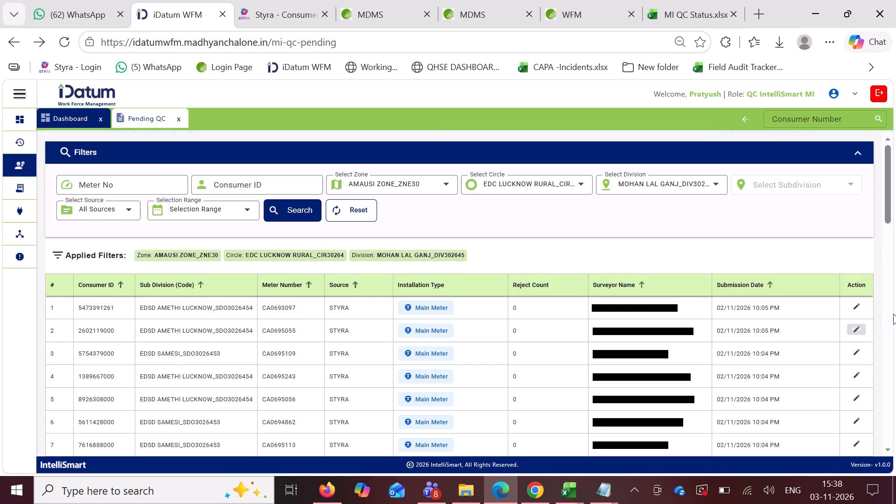
pyautogui.click(849, 311)
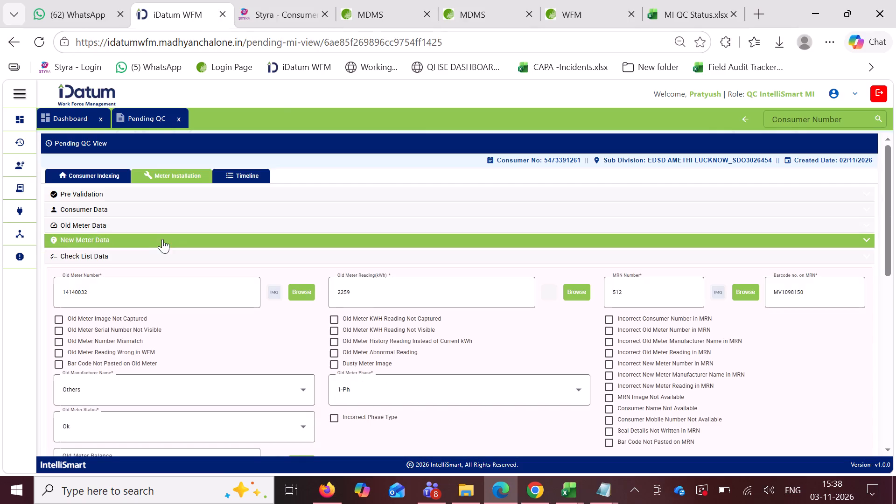
pyautogui.click(175, 223)
pyautogui.click(718, 257)
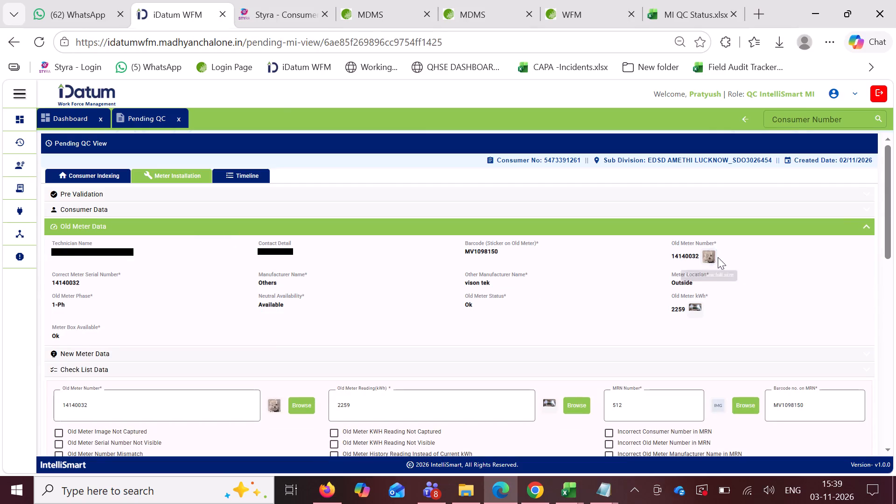
pyautogui.click(710, 259)
pyautogui.click(697, 306)
pyautogui.click(695, 309)
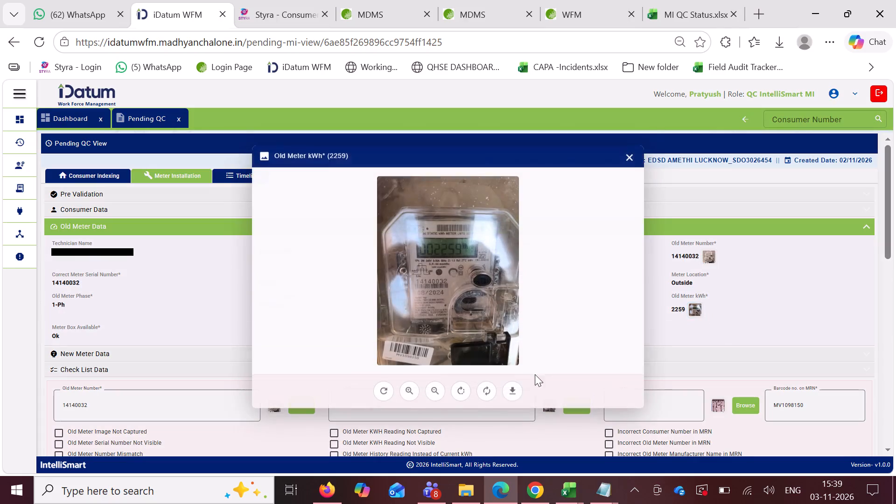
pyautogui.tripleClick(409, 390)
pyautogui.tripleClick(405, 389)
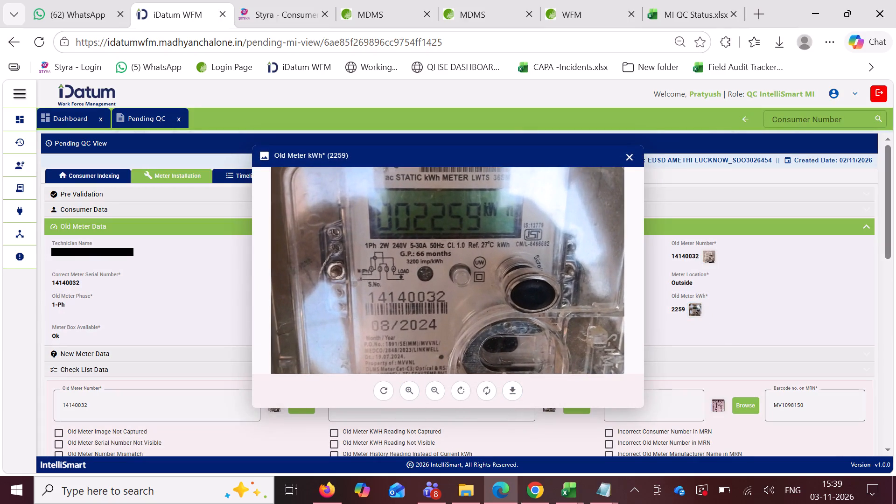
pyautogui.click(627, 168)
pyautogui.click(627, 161)
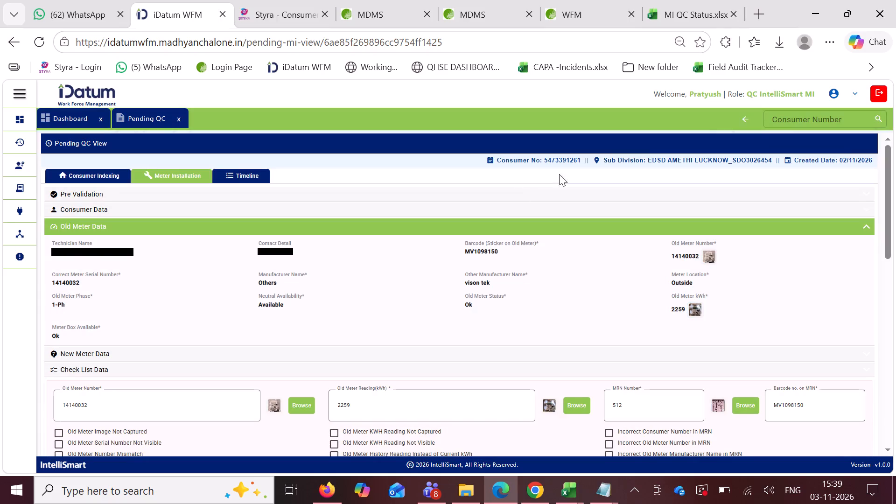
# Rotate the Meter Mounting Photo in New Meter Data upright and inspect the new meter's display and serial number up close.
pyautogui.click(384, 221)
pyautogui.click(330, 245)
pyautogui.click(342, 274)
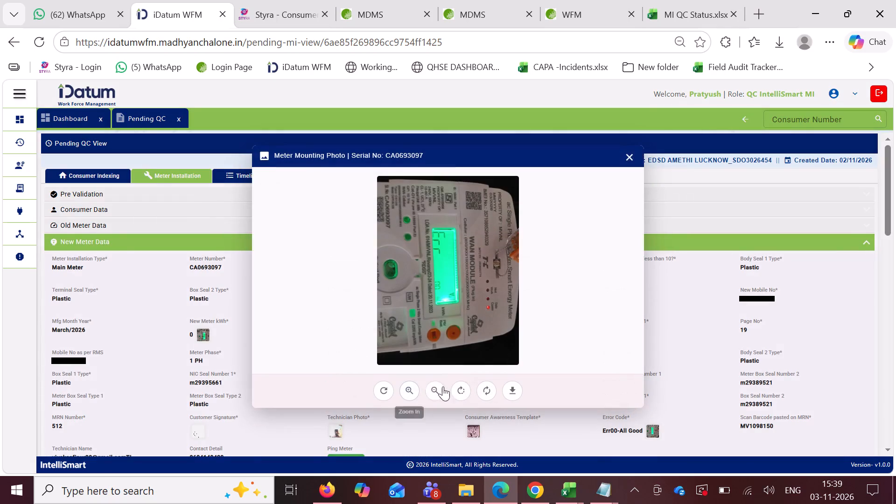
pyautogui.tripleClick(469, 387)
pyautogui.tripleClick(418, 391)
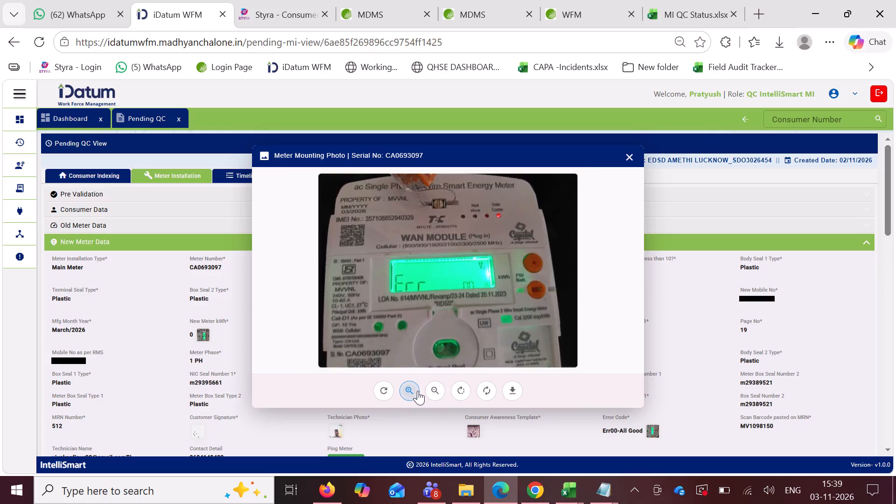
pyautogui.tripleClick(418, 390)
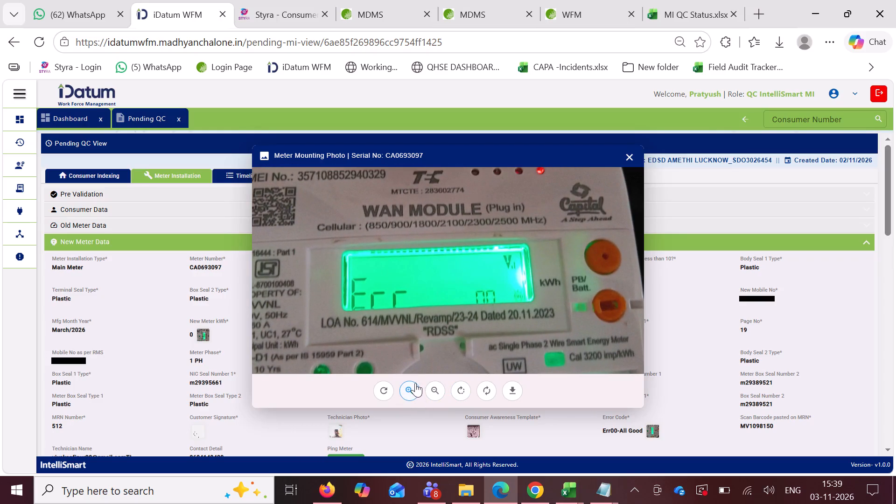
pyautogui.moveTo(388, 305); pyautogui.dragTo(422, 247)
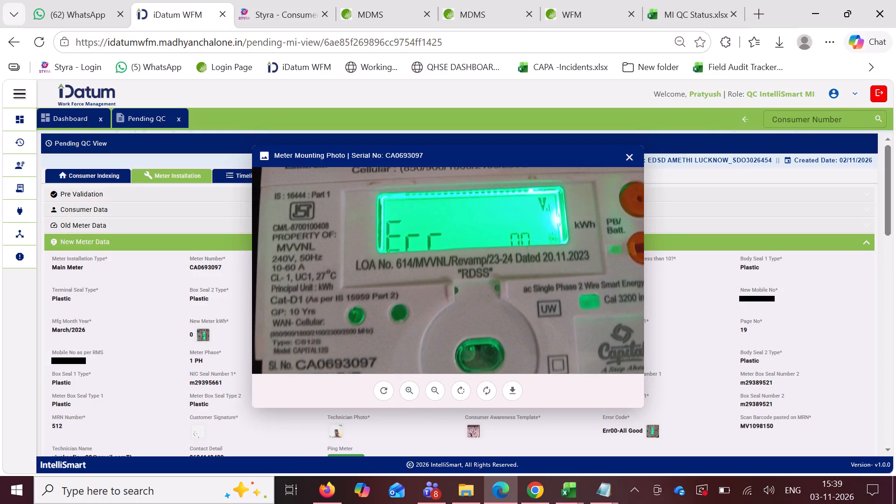
pyautogui.moveTo(422, 247); pyautogui.dragTo(422, 236)
pyautogui.click(627, 155)
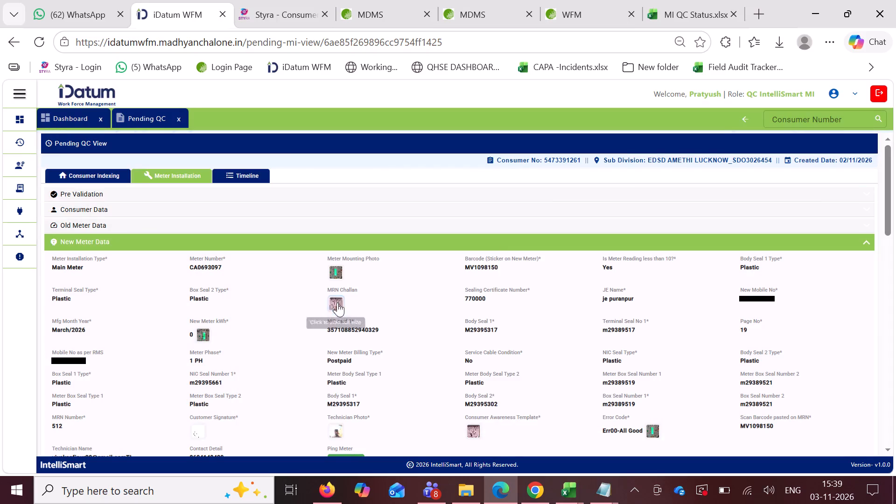
# Rotate the record's MRN Challan photo upright, inspect it up close, and collapse the New Meter Data section.
pyautogui.click(334, 305)
pyautogui.tripleClick(458, 384)
pyautogui.tripleClick(398, 390)
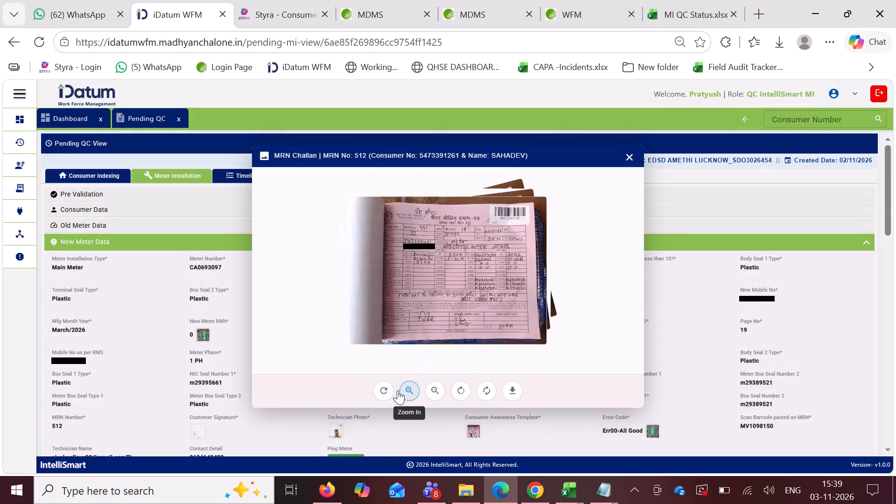
pyautogui.tripleClick(397, 390)
pyautogui.click(401, 388)
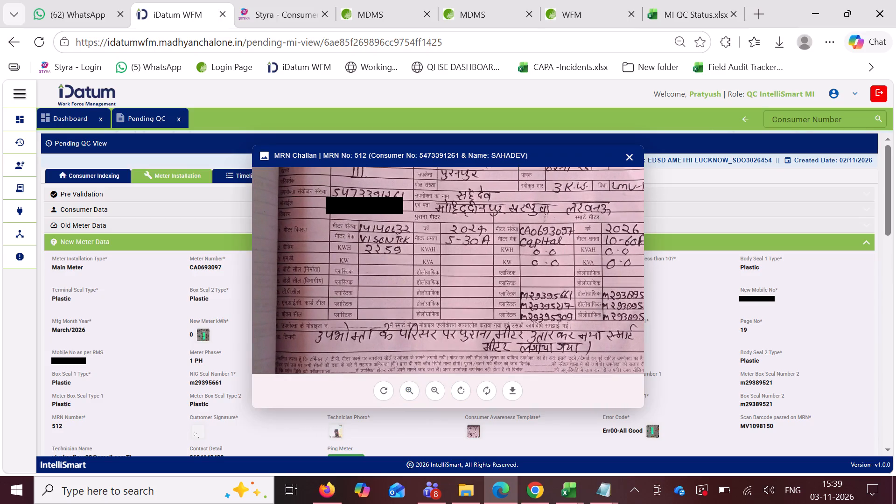
pyautogui.moveTo(651, 162); pyautogui.dragTo(647, 162)
pyautogui.click(434, 241)
pyautogui.scroll(-5, 437, 243)
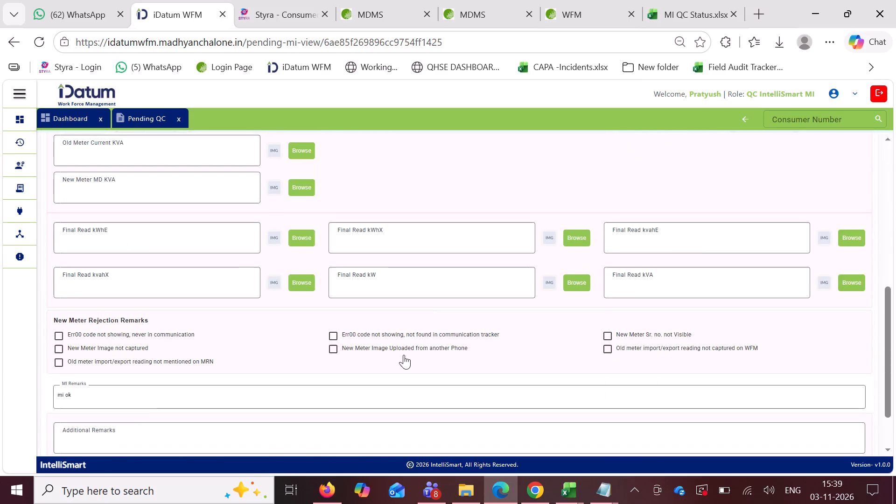
pyautogui.keyDown('ctrl'); pyautogui.click(295, 434); pyautogui.keyUp('ctrl')
pyautogui.hotkey('ctrl', 'v')
pyautogui.scroll(-5, 401, 389)
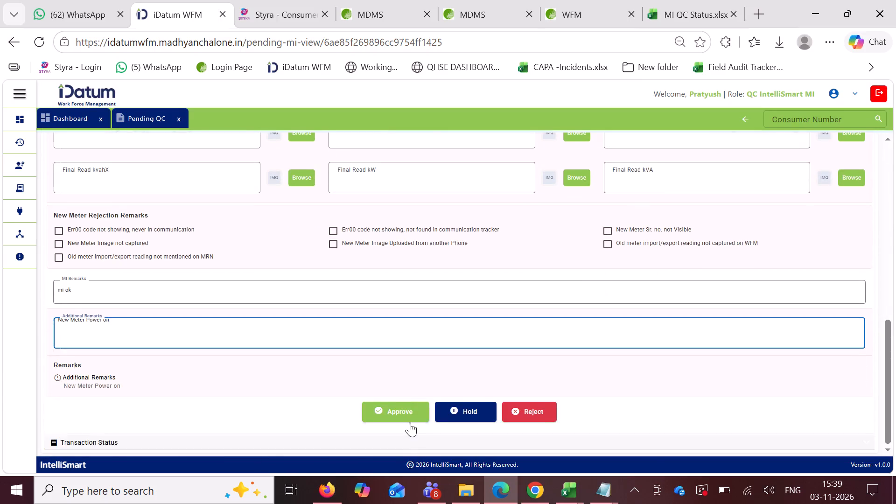
pyautogui.click(410, 422)
pyautogui.click(448, 306)
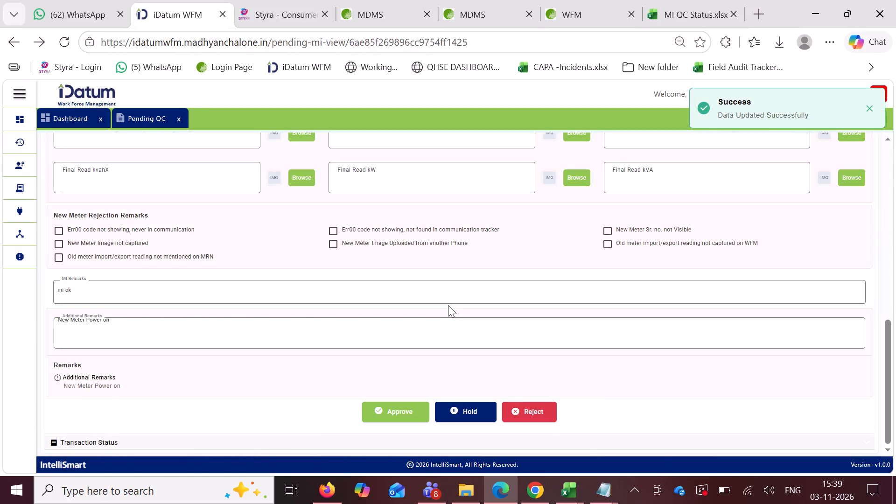
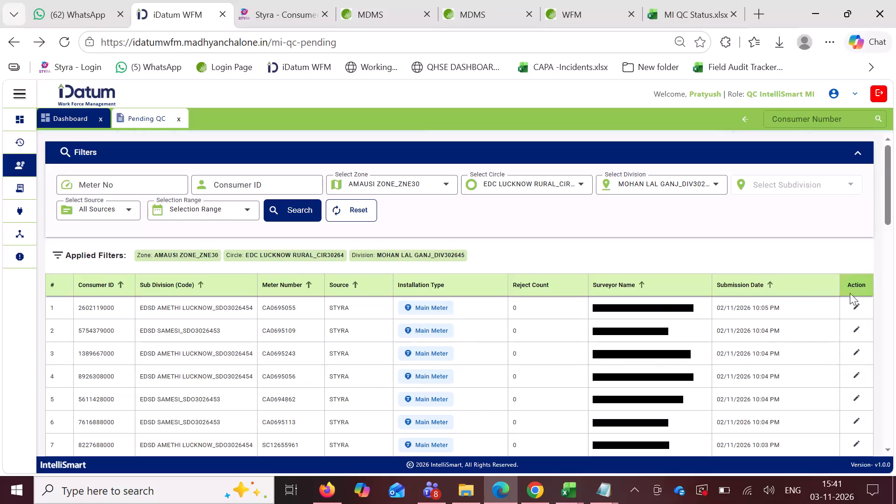
pyautogui.click(854, 303)
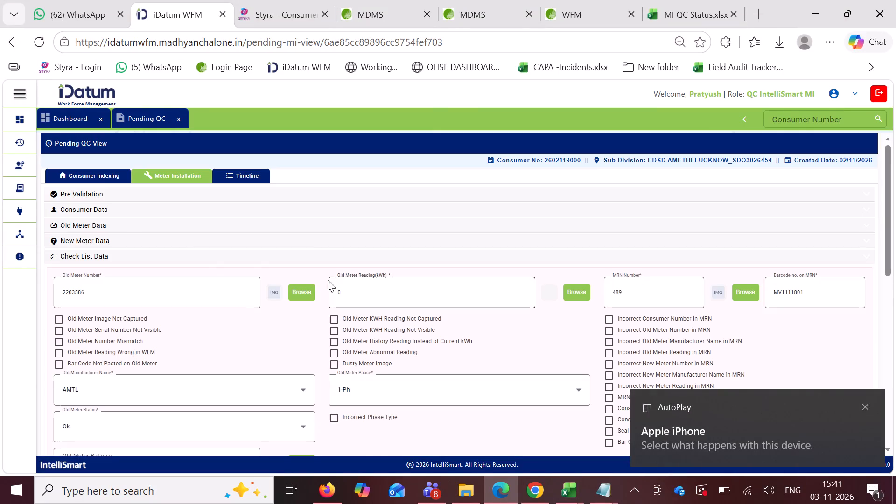
pyautogui.click(199, 223)
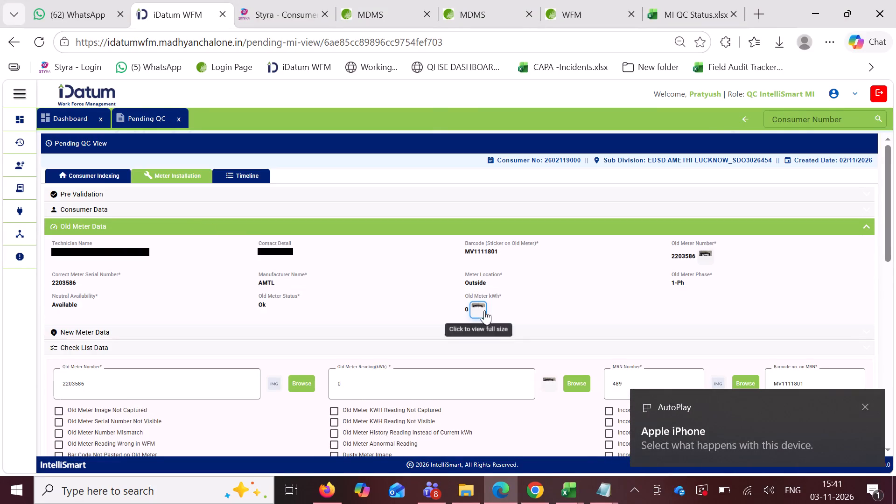
pyautogui.click(478, 312)
pyautogui.click(481, 315)
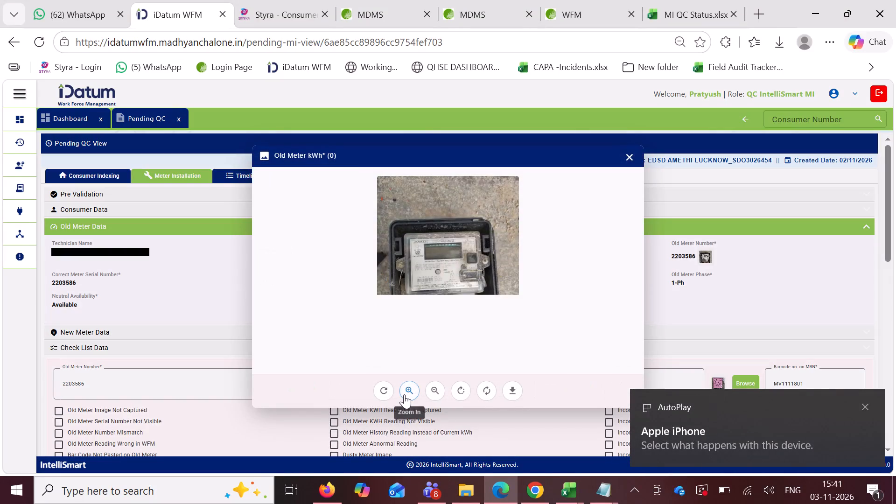
pyautogui.tripleClick(404, 394)
pyautogui.tripleClick(404, 394)
pyautogui.tripleClick(404, 395)
pyautogui.doubleClick(404, 395)
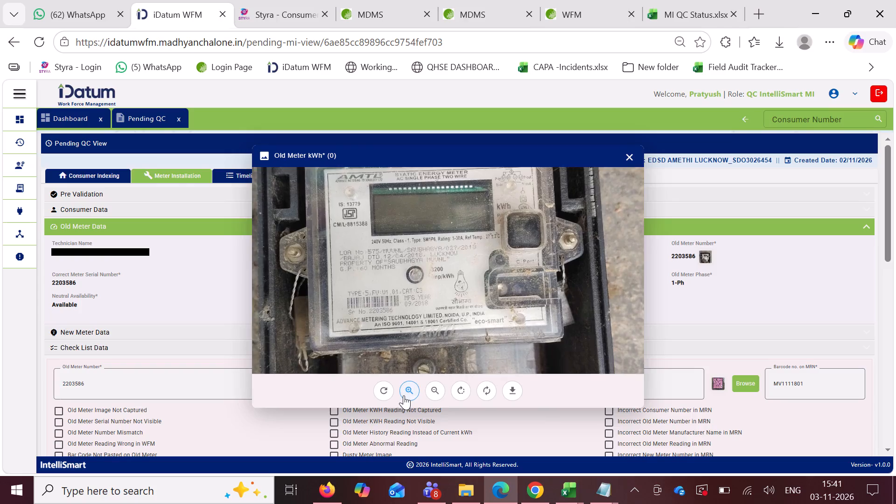
pyautogui.click(624, 169)
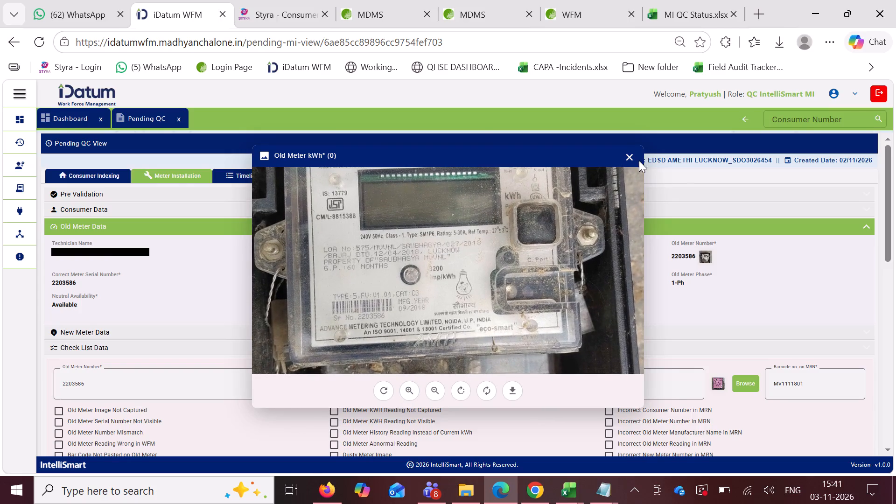
pyautogui.click(618, 159)
pyautogui.click(625, 158)
# Inspect the Meter Mounting Photo in New Meter Data up close, checking the new meter's display and serial number.
pyautogui.click(401, 243)
pyautogui.click(402, 227)
pyautogui.click(335, 244)
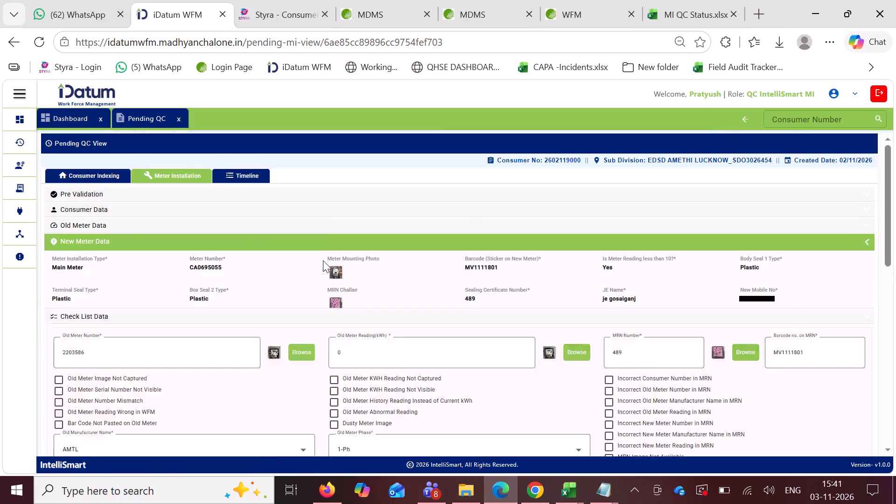
pyautogui.click(334, 273)
pyautogui.click(344, 272)
pyautogui.click(339, 273)
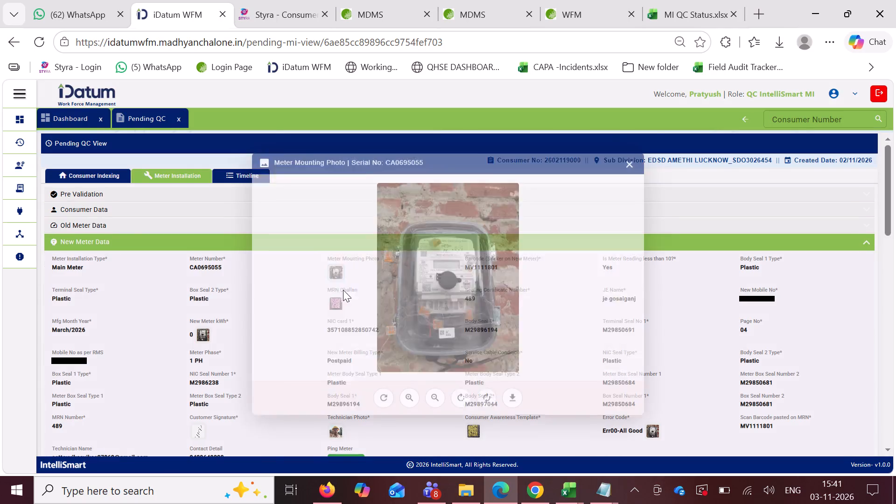
pyautogui.doubleClick(423, 382)
pyautogui.tripleClick(409, 387)
pyautogui.tripleClick(408, 388)
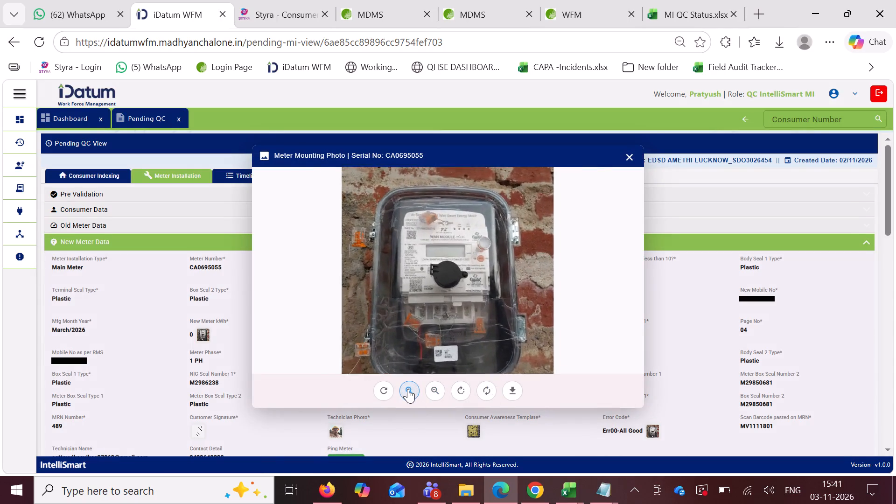
pyautogui.tripleClick(408, 389)
pyautogui.tripleClick(408, 389)
pyautogui.doubleClick(408, 389)
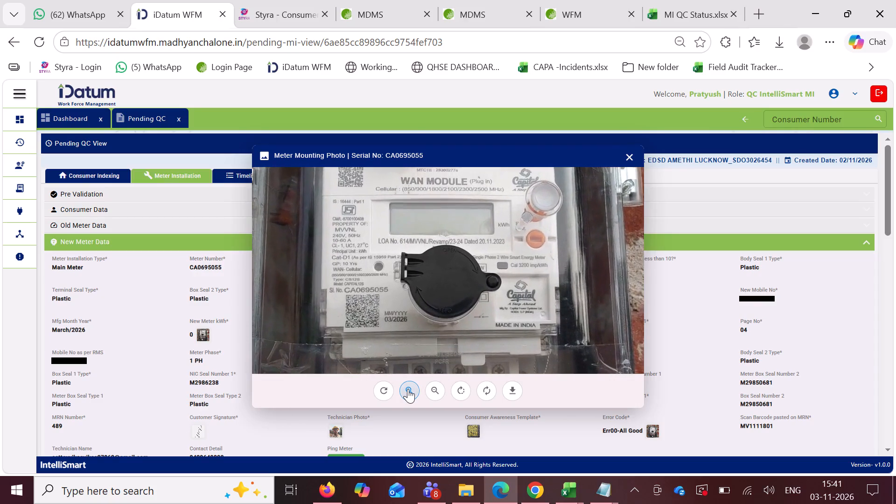
pyautogui.click(639, 166)
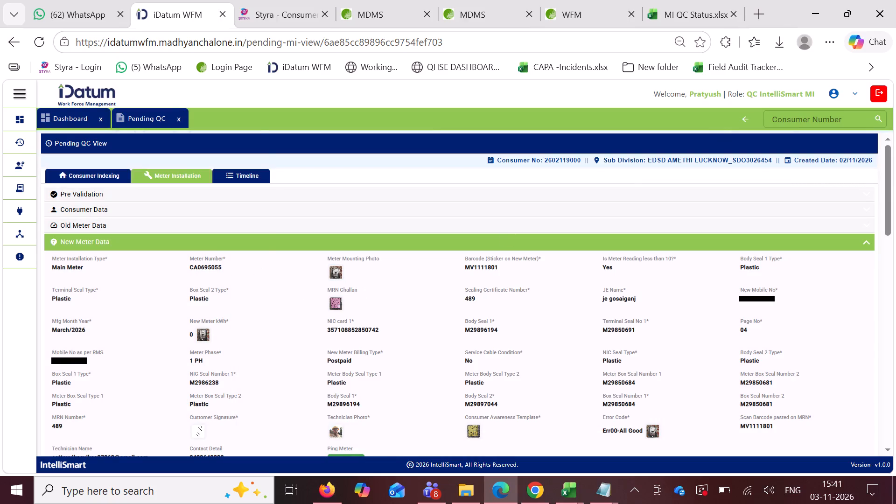
pyautogui.doubleClick(220, 266)
pyautogui.click(533, 490)
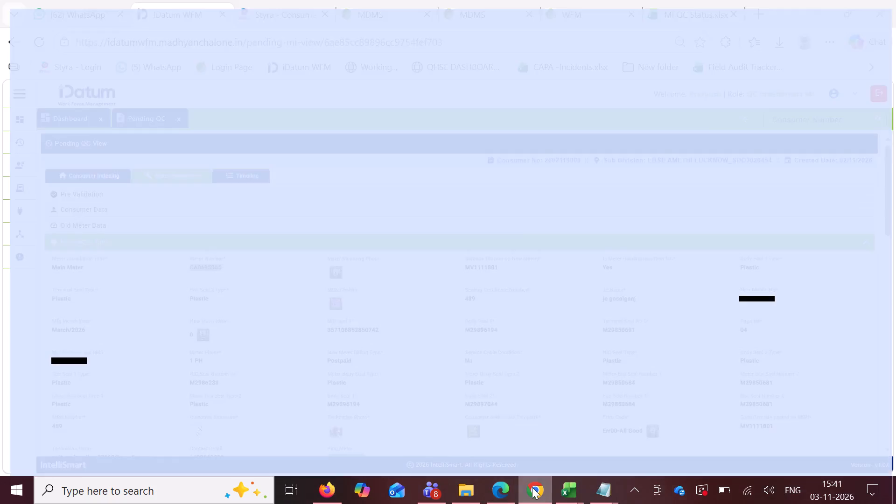
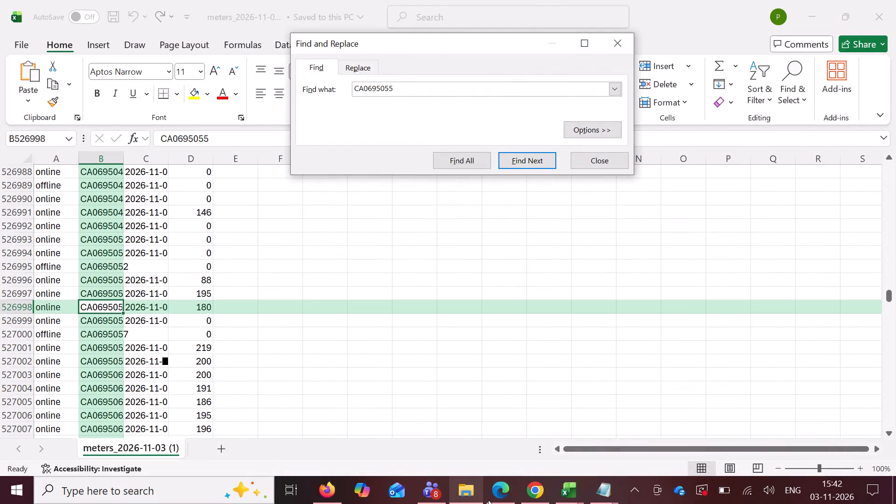
# Switch to Edge, recheck the Meter Mounting Photo, and examine the MRN Challan photo rotated upright and up close.
pyautogui.click(497, 497)
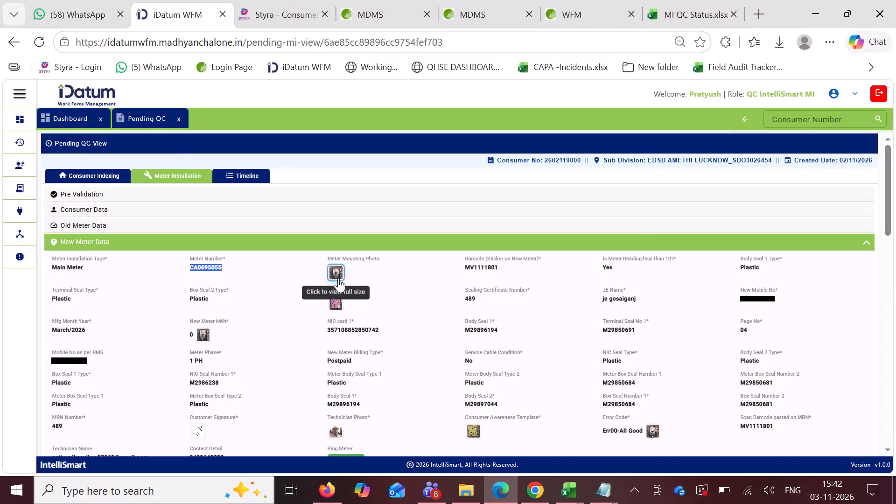
pyautogui.click(338, 278)
pyautogui.click(626, 151)
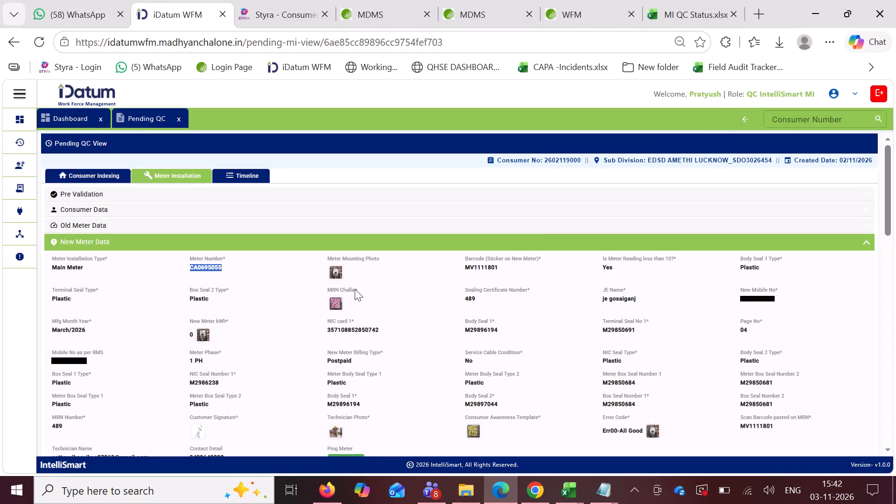
pyautogui.click(339, 302)
pyautogui.tripleClick(464, 386)
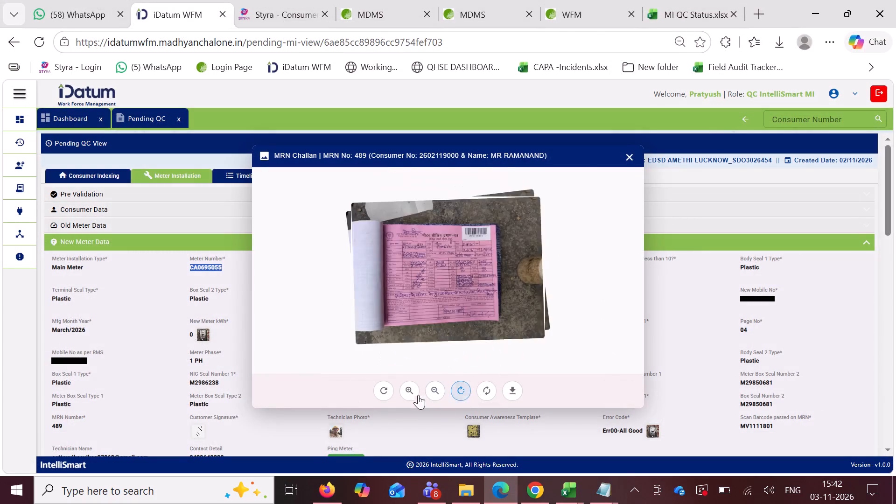
pyautogui.tripleClick(406, 394)
pyautogui.tripleClick(406, 394)
pyautogui.doubleClick(405, 394)
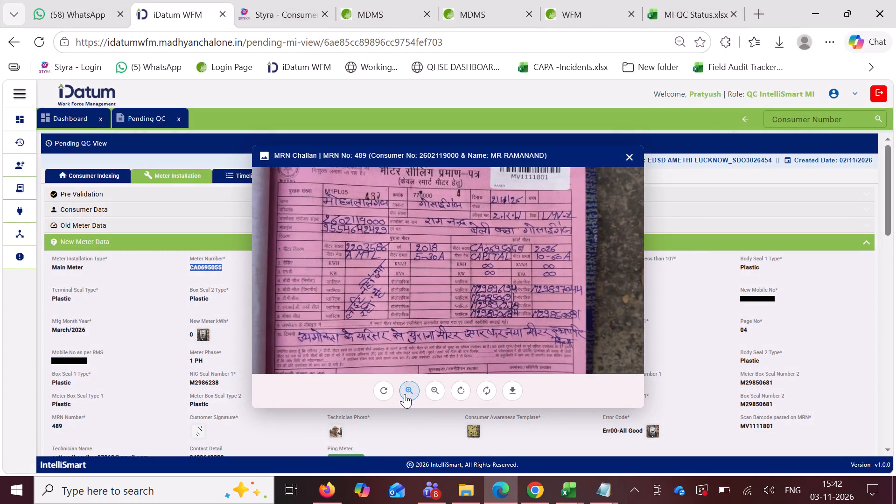
pyautogui.click(596, 167)
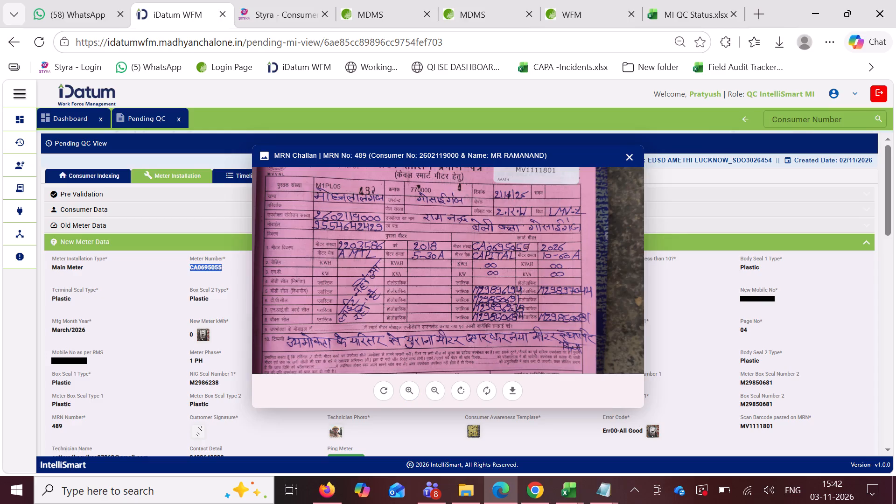
pyautogui.click(630, 154)
# Copy the remark "New Meter Power on" from Notepad into the record's Additional Remarks and approve the record.
pyautogui.click(328, 235)
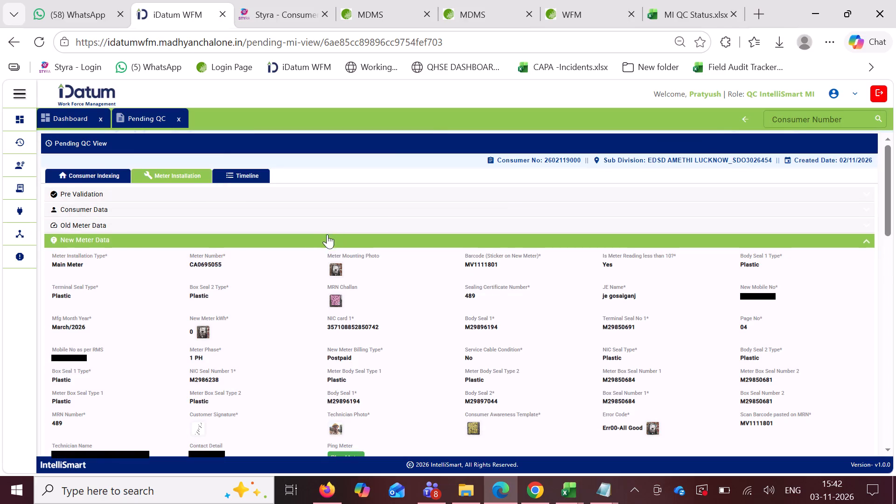
pyautogui.scroll(-6, 390, 279)
pyautogui.click(364, 376)
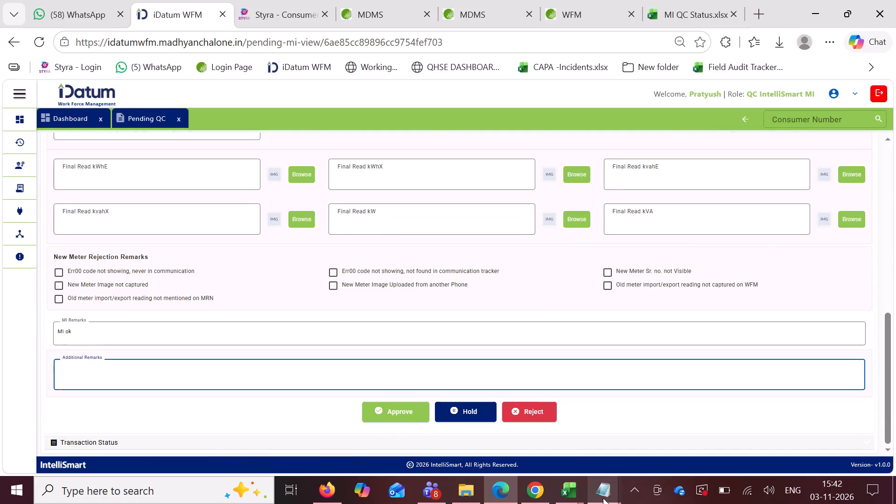
pyautogui.keyDown('ctrl'); pyautogui.click(601, 494); pyautogui.keyUp('ctrl')
pyautogui.hotkey('ctrl', 'c')
pyautogui.keyDown('ctrl'); pyautogui.click(87, 381); pyautogui.keyUp('ctrl')
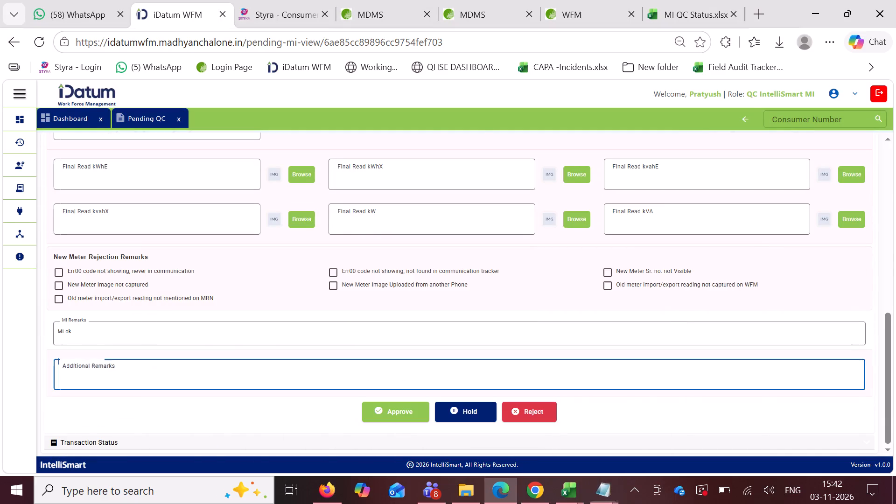
pyautogui.hotkey('ctrl', 'v')
pyautogui.scroll(-3, 372, 437)
pyautogui.click(403, 417)
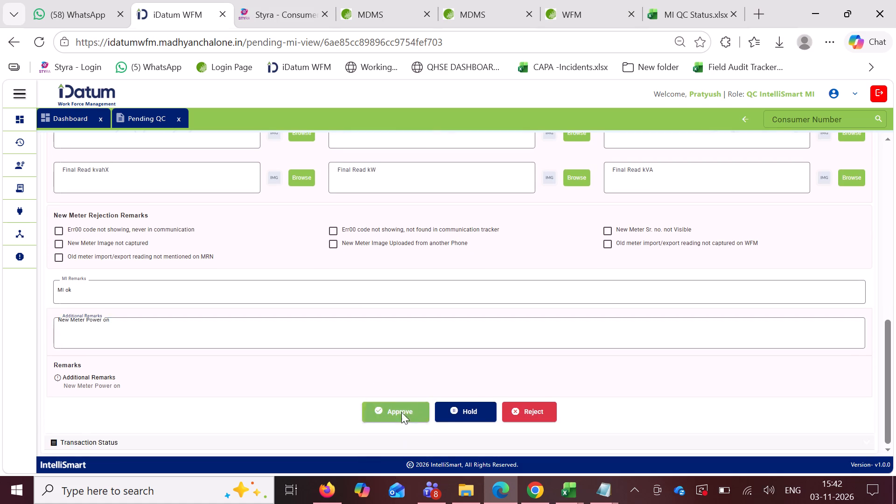
pyautogui.click(438, 292)
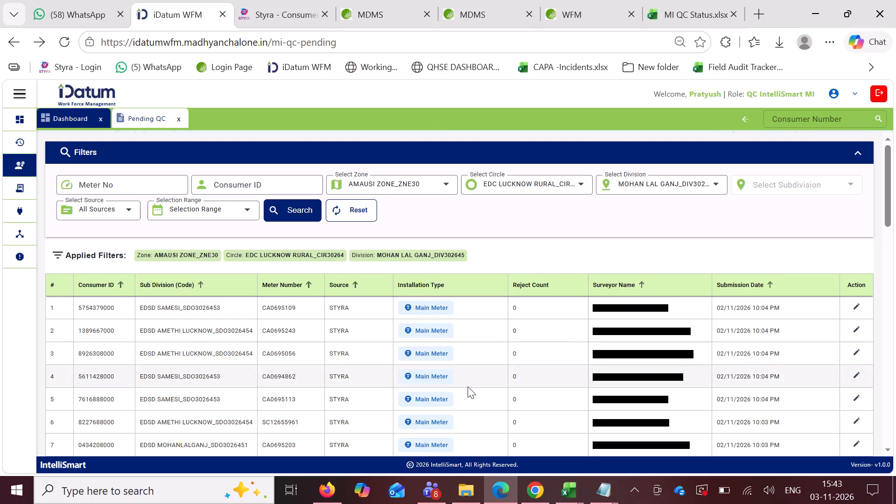
pyautogui.click(854, 313)
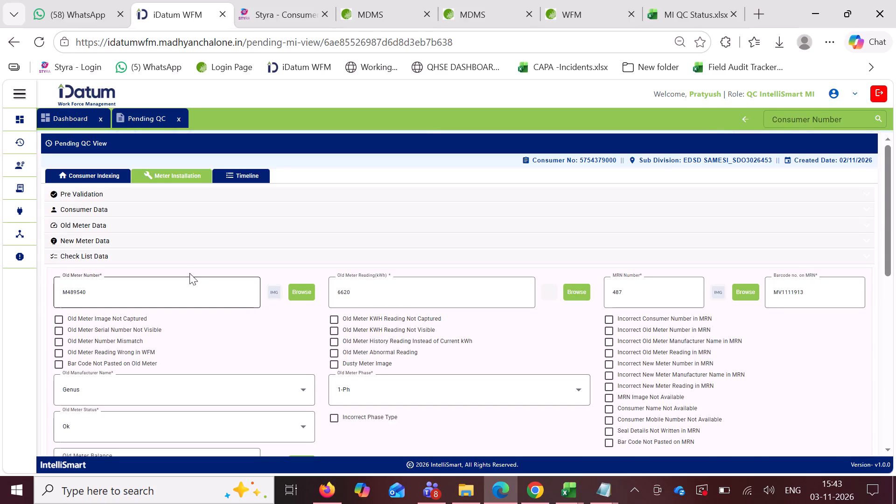
pyautogui.click(224, 232)
pyautogui.click(239, 227)
pyautogui.click(482, 313)
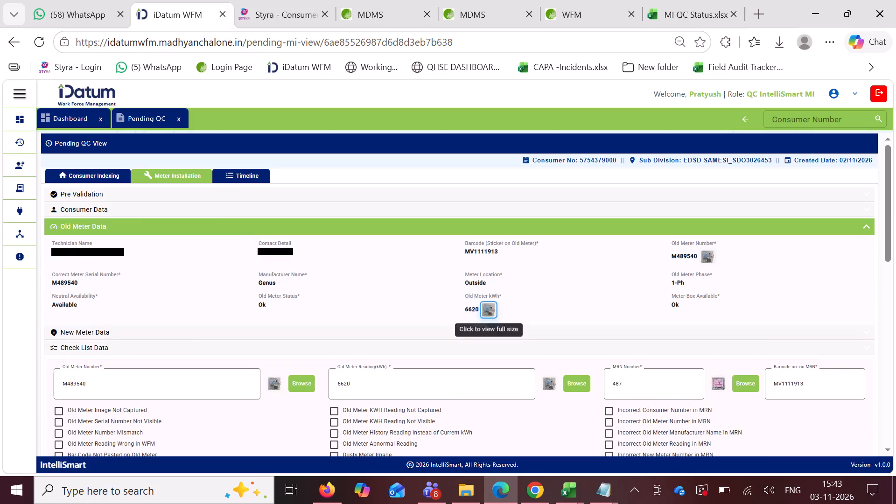
pyautogui.tripleClick(410, 397)
pyautogui.tripleClick(408, 397)
pyautogui.tripleClick(408, 397)
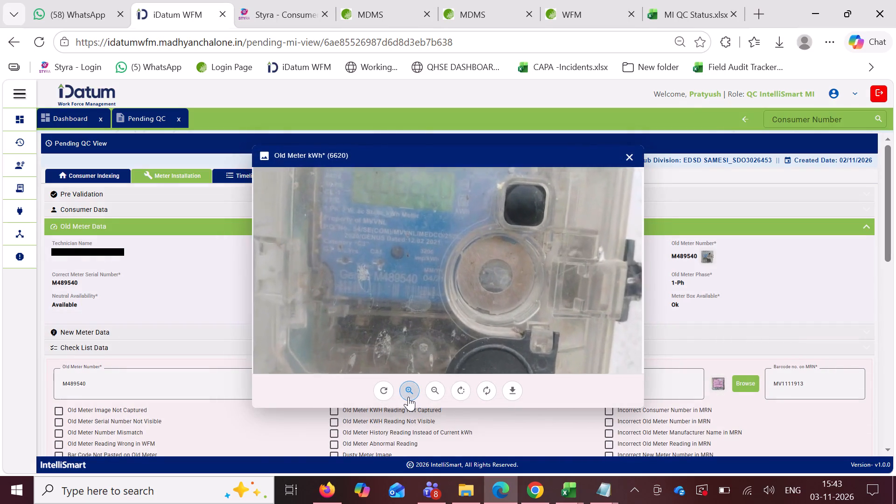
pyautogui.click(629, 152)
# Inspect the Meter Mounting Photo in New Meter Data up close, checking the new meter's display and serial number.
pyautogui.click(415, 225)
pyautogui.click(367, 229)
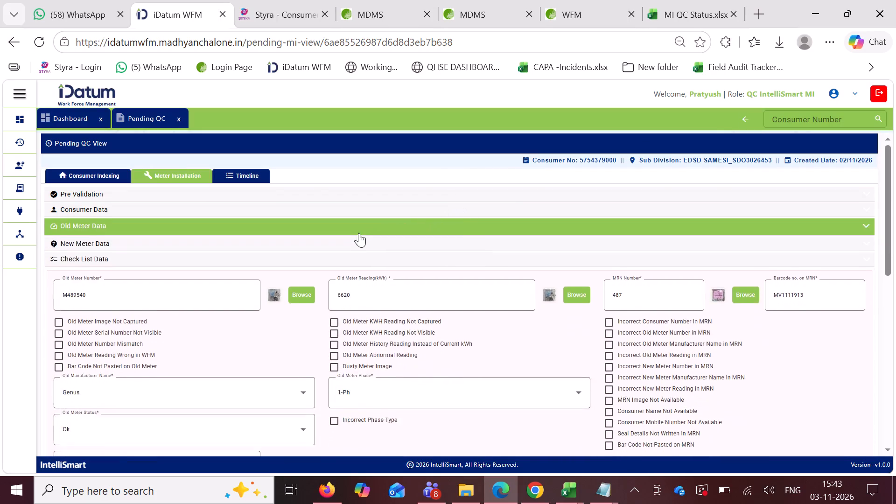
pyautogui.click(350, 230)
pyautogui.click(319, 245)
pyautogui.click(342, 274)
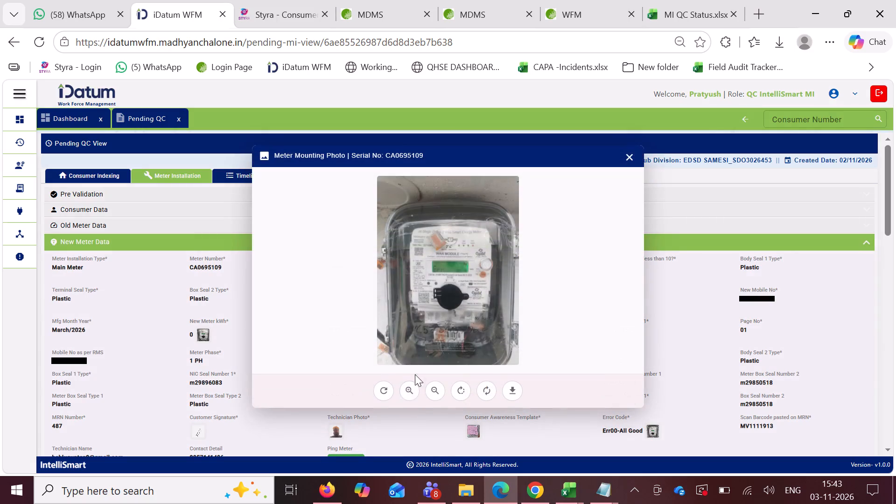
pyautogui.tripleClick(406, 392)
pyautogui.tripleClick(406, 393)
pyautogui.tripleClick(406, 393)
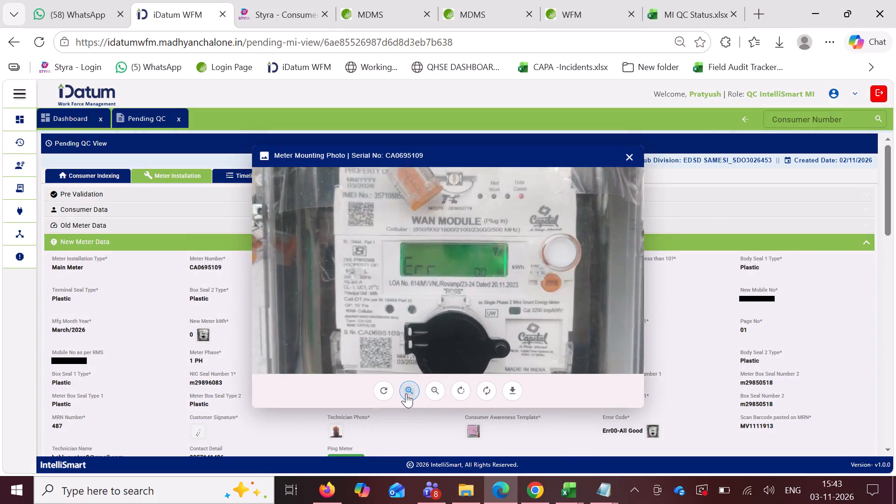
pyautogui.doubleClick(406, 393)
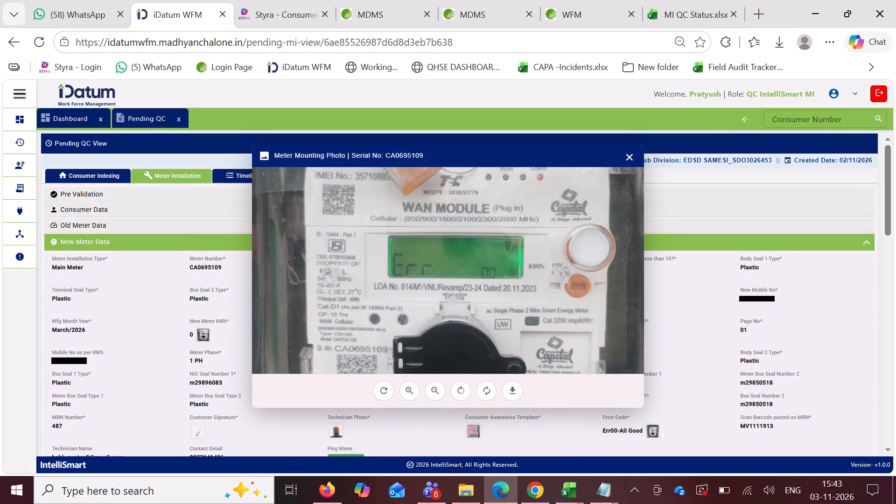
pyautogui.click(631, 162)
# Examine the MRN Challan photo up close, checking the handwritten old and new meter details.
pyautogui.click(355, 299)
pyautogui.click(337, 306)
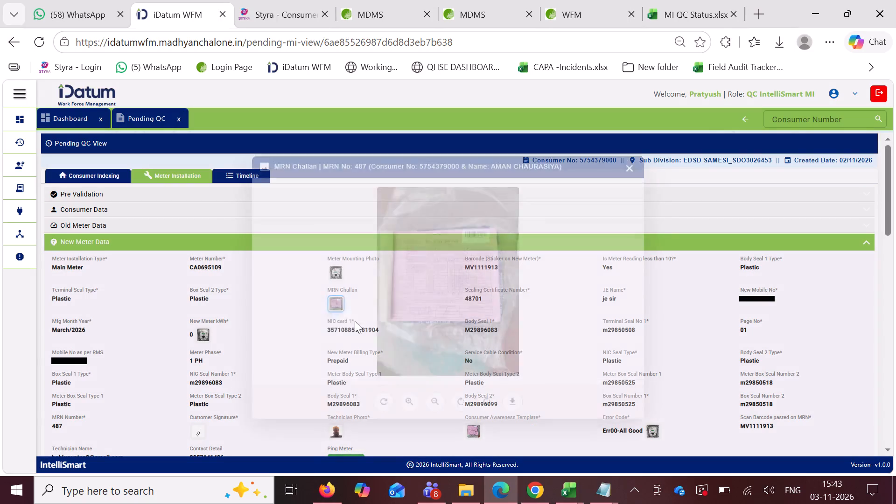
pyautogui.tripleClick(408, 390)
pyautogui.tripleClick(408, 390)
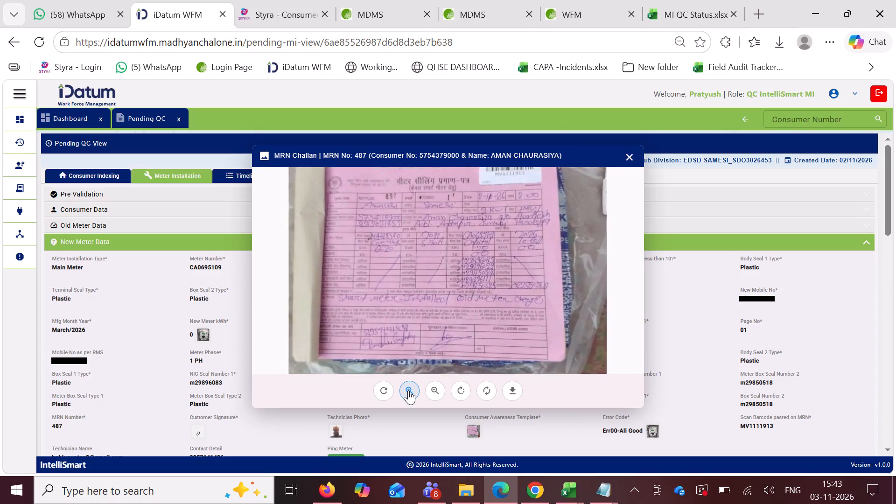
pyautogui.tripleClick(408, 390)
pyautogui.doubleClick(408, 390)
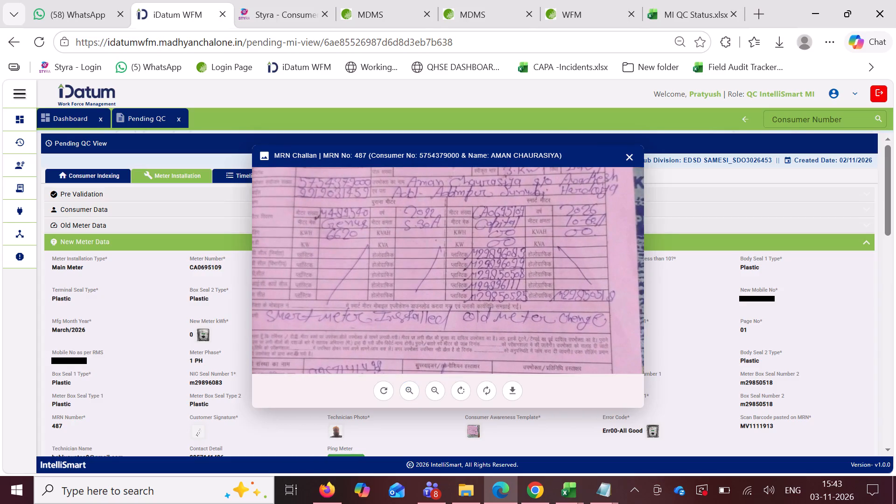
pyautogui.click(640, 160)
pyautogui.click(398, 235)
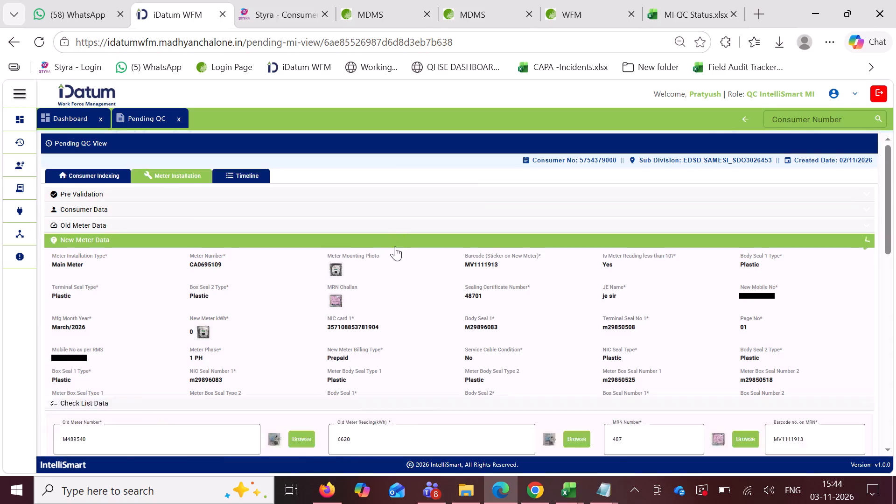
pyautogui.scroll(-4, 390, 308)
pyautogui.scroll(-4, 381, 415)
pyautogui.keyDown('ctrl'); pyautogui.click(365, 377); pyautogui.keyUp('ctrl')
pyautogui.hotkey('ctrl', 'v')
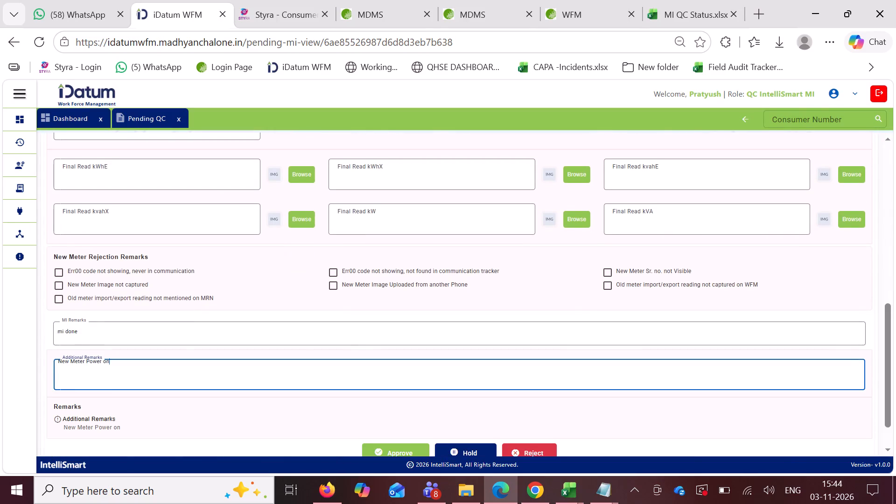
pyautogui.scroll(-3, 401, 432)
pyautogui.click(395, 415)
pyautogui.click(443, 293)
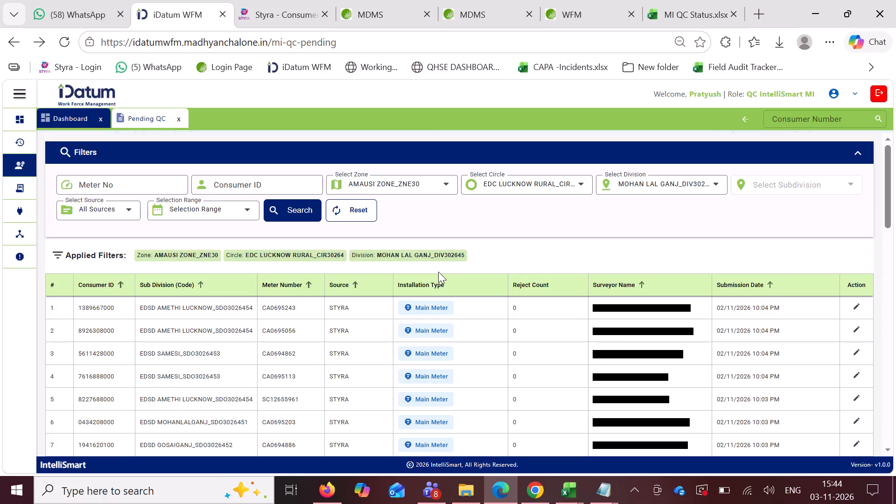
pyautogui.click(862, 302)
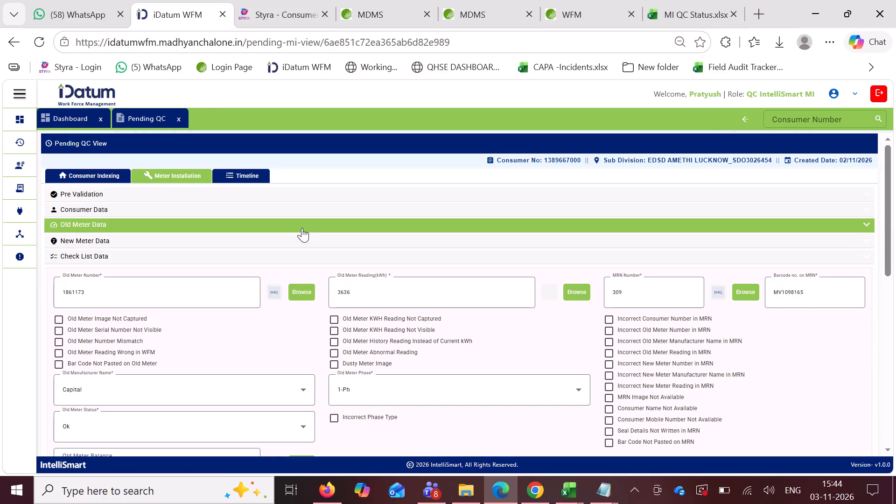
pyautogui.click(307, 226)
pyautogui.click(507, 308)
pyautogui.click(493, 310)
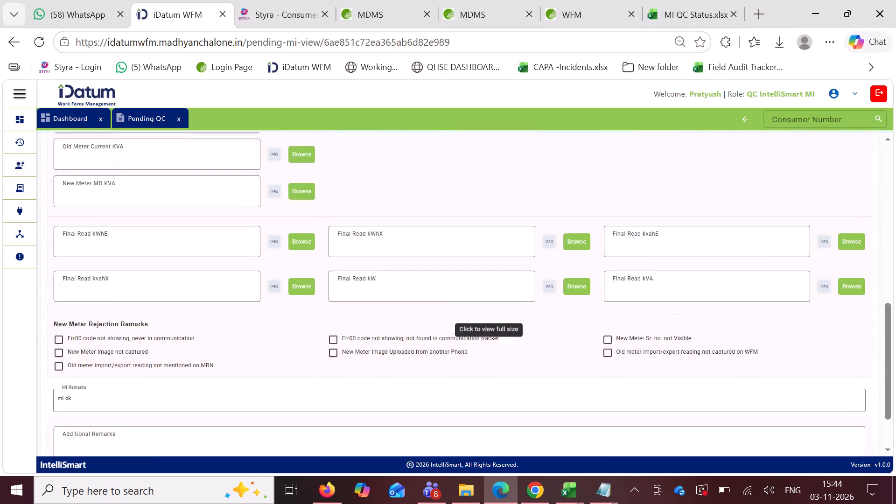
pyautogui.scroll(7, 470, 273)
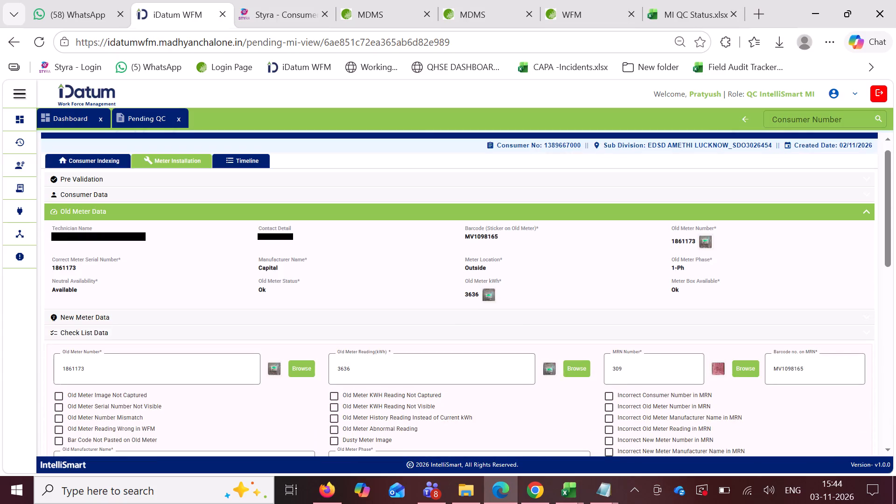
pyautogui.click(488, 298)
pyautogui.tripleClick(414, 392)
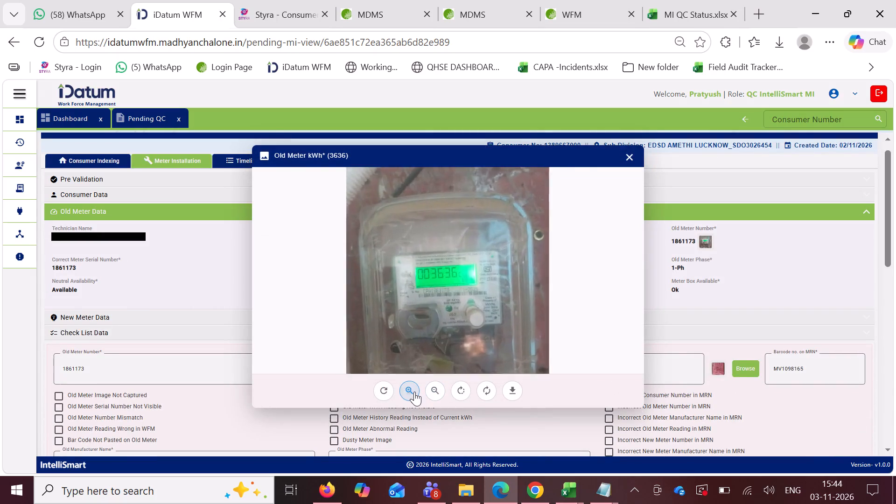
pyautogui.tripleClick(414, 392)
pyautogui.tripleClick(414, 392)
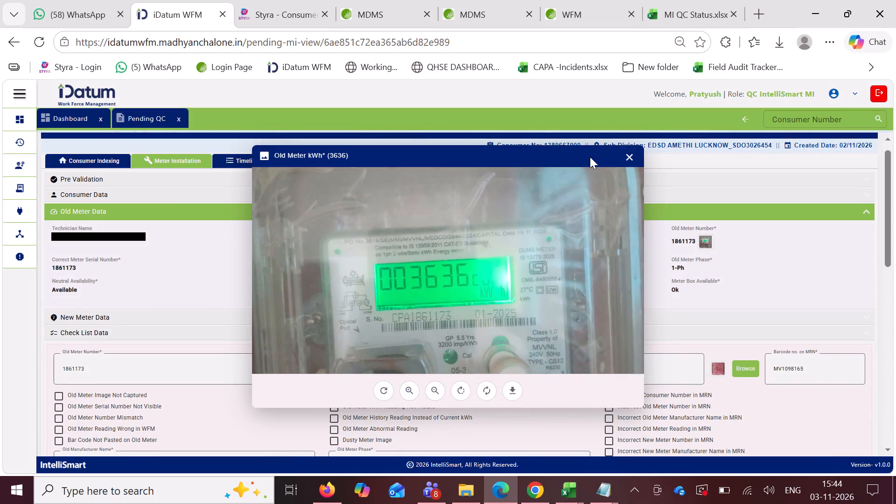
pyautogui.click(630, 154)
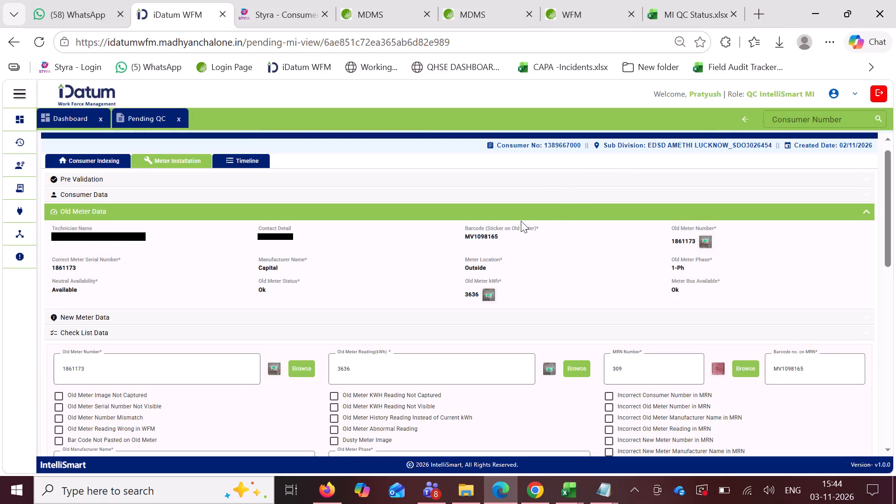
pyautogui.click(520, 213)
pyautogui.click(405, 220)
pyautogui.click(336, 255)
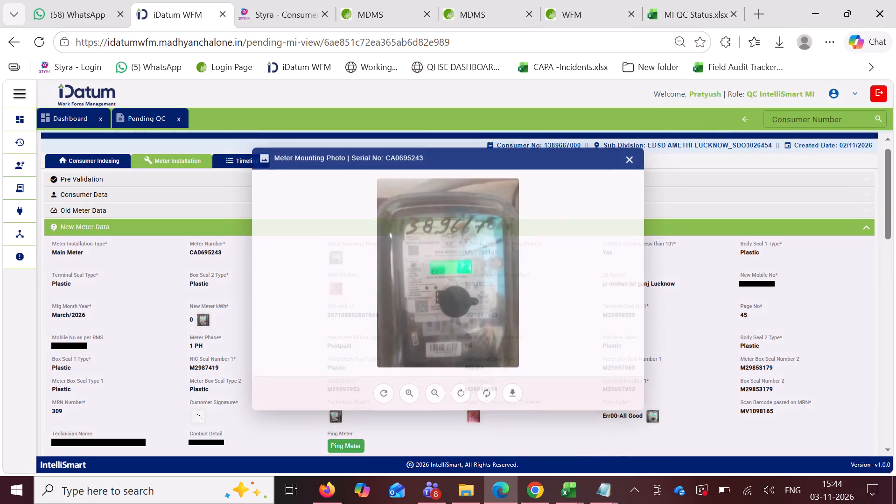
pyautogui.tripleClick(418, 386)
pyautogui.doubleClick(416, 387)
pyautogui.tripleClick(416, 384)
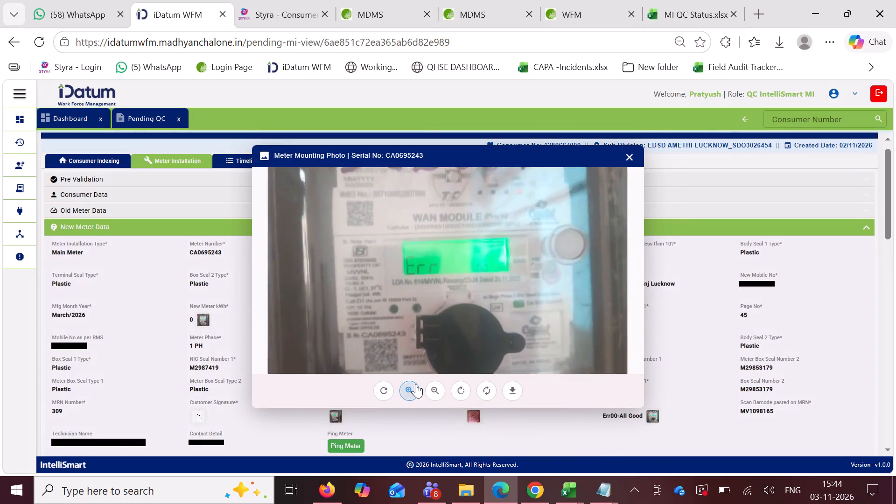
pyautogui.click(416, 384)
pyautogui.click(623, 163)
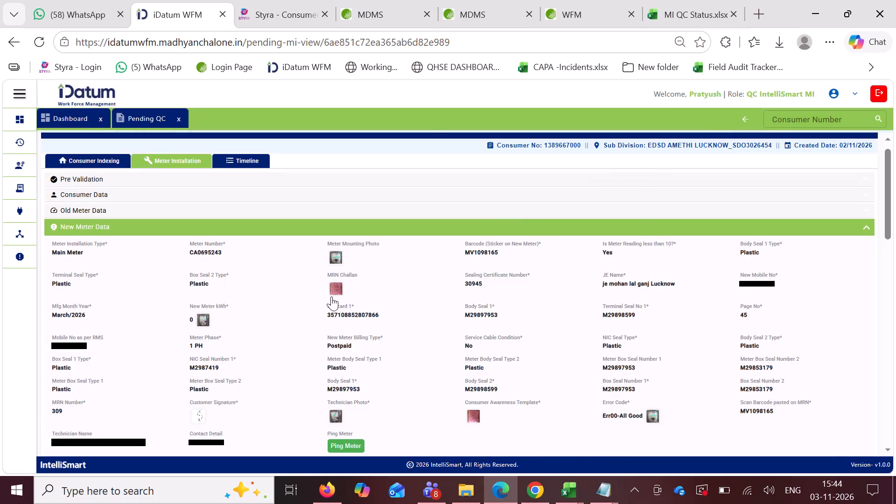
# Examine the MRN Challan photo rotated upright and up close, checking the handwritten old and new meter details.
pyautogui.click(331, 296)
pyautogui.tripleClick(463, 392)
pyautogui.click(463, 392)
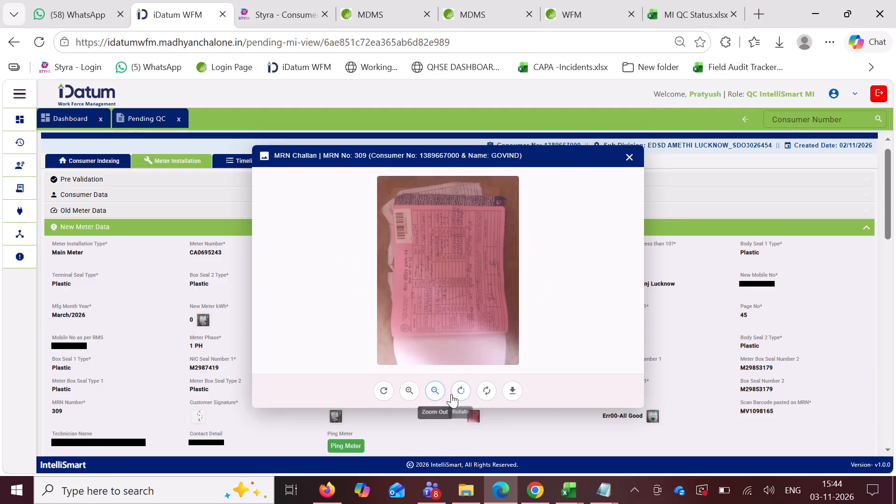
pyautogui.click(454, 392)
pyautogui.tripleClick(404, 395)
pyautogui.tripleClick(404, 395)
pyautogui.doubleClick(404, 395)
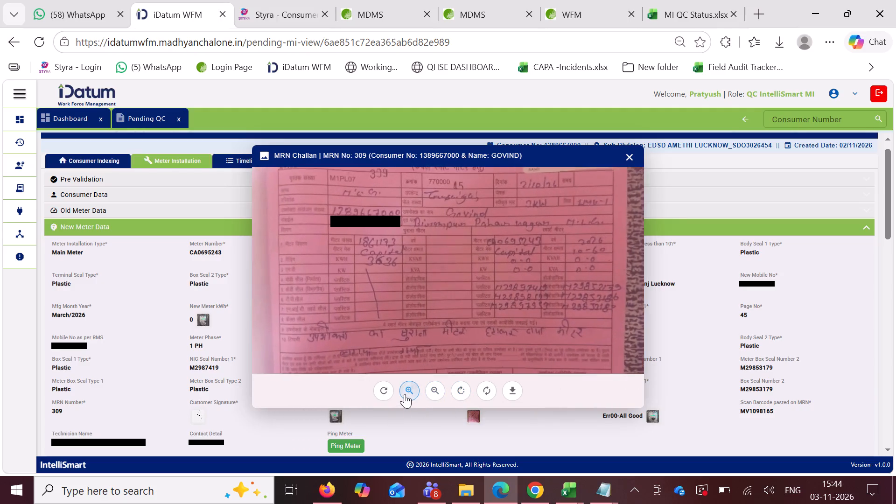
pyautogui.click(658, 140)
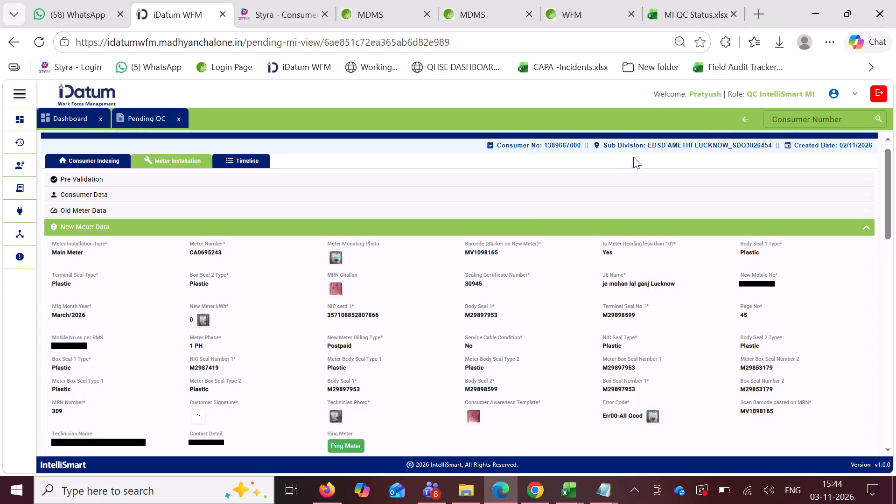
pyautogui.click(459, 220)
pyautogui.scroll(-4, 463, 241)
pyautogui.scroll(-5, 406, 406)
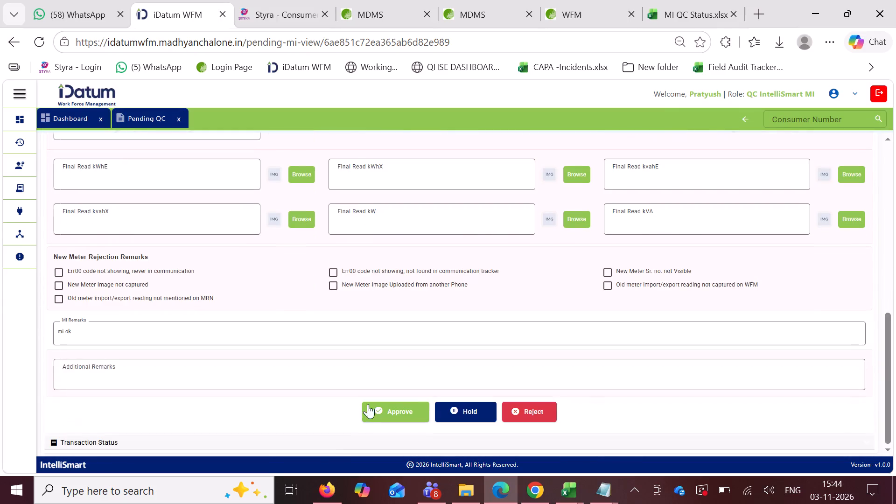
pyautogui.click(311, 390)
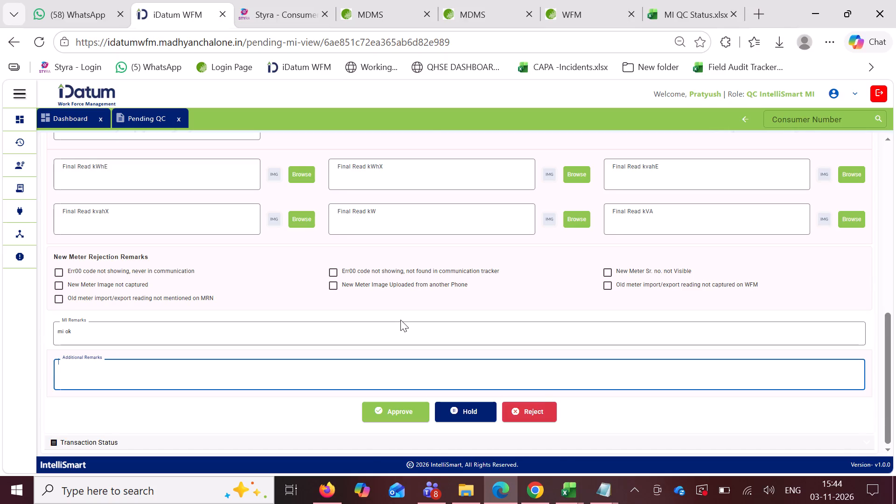
pyautogui.hotkey('ctrl', 'v')
pyautogui.scroll(10, 418, 323)
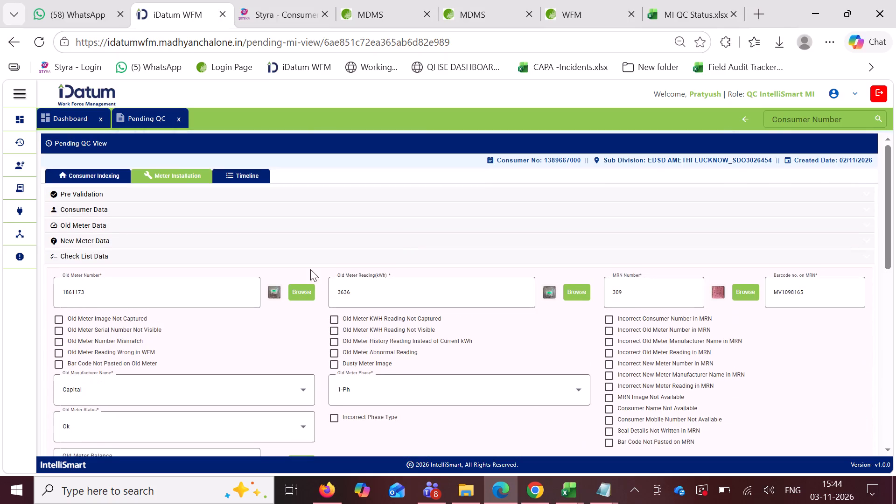
pyautogui.click(346, 245)
pyautogui.click(336, 301)
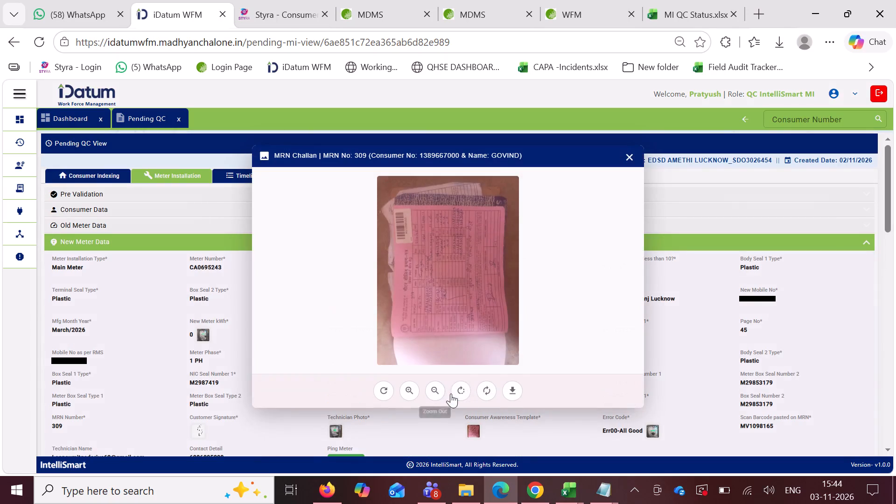
pyautogui.click(454, 387)
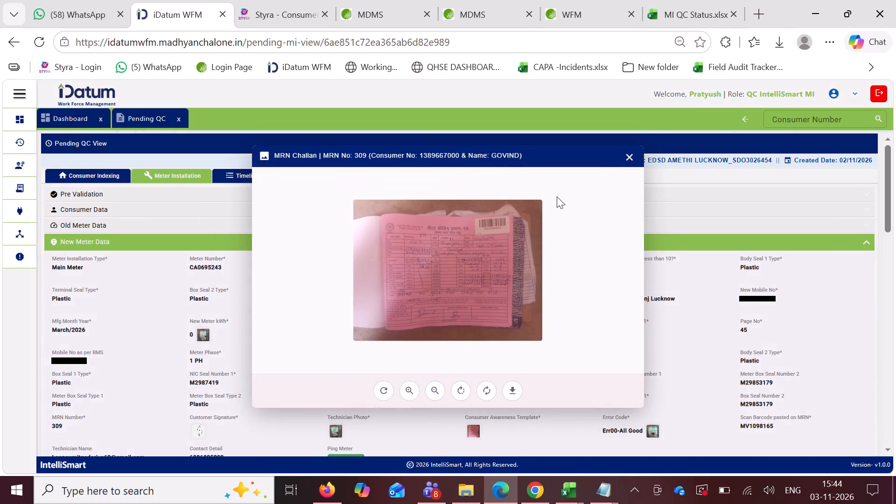
pyautogui.click(634, 158)
pyautogui.scroll(-7, 490, 295)
pyautogui.scroll(-6, 432, 435)
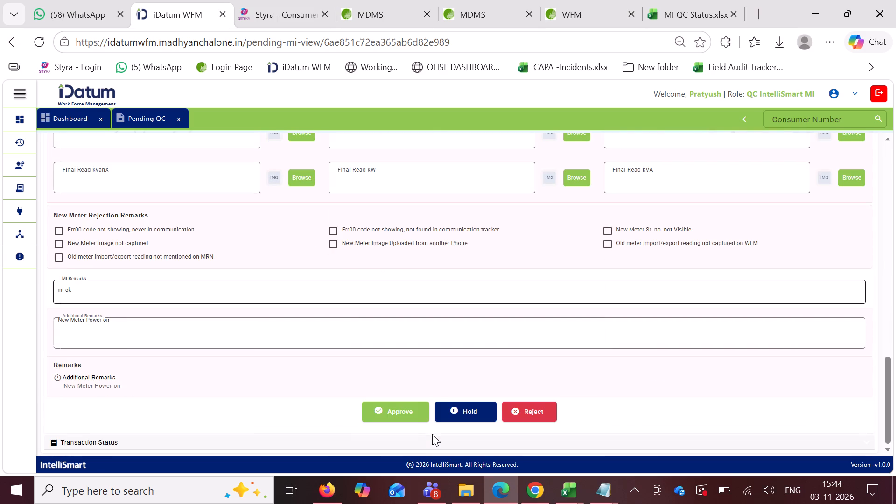
pyautogui.click(400, 415)
pyautogui.click(445, 289)
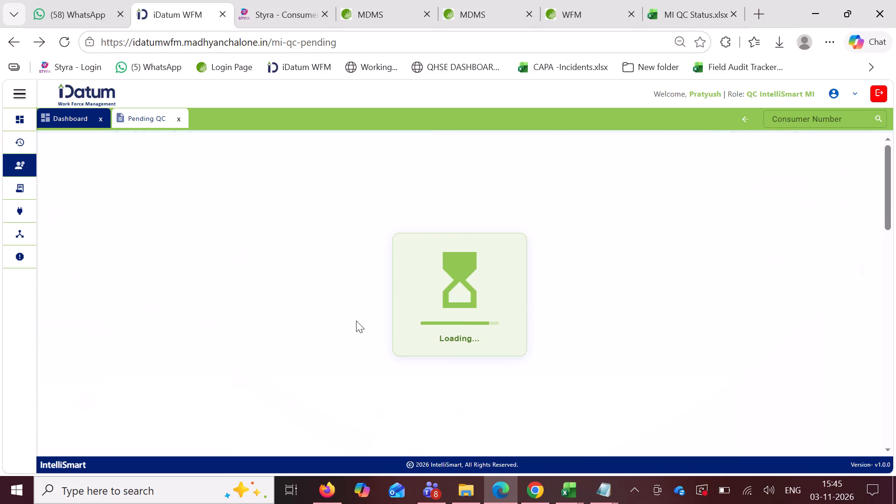
pyautogui.click(857, 309)
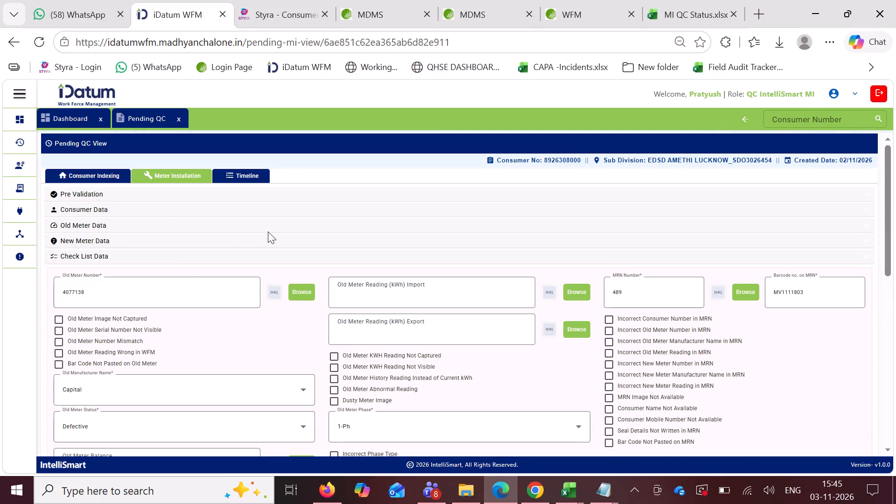
pyautogui.click(277, 226)
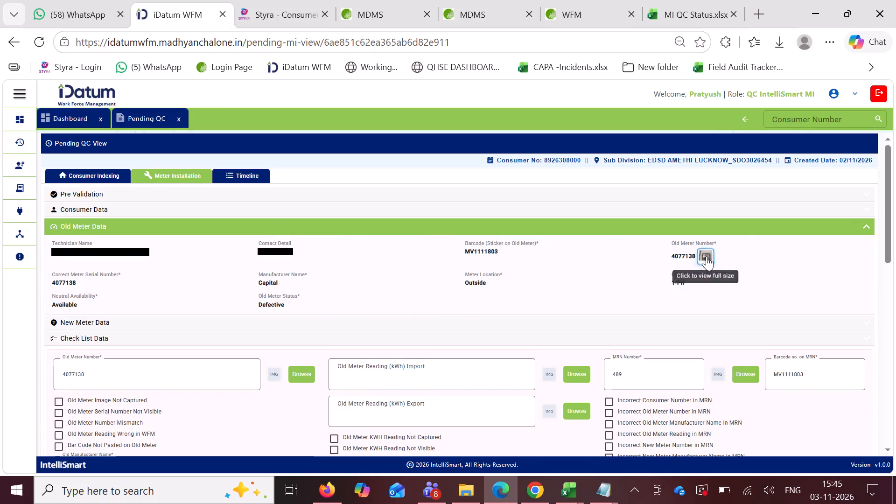
pyautogui.click(693, 256)
pyautogui.click(703, 258)
pyautogui.tripleClick(397, 390)
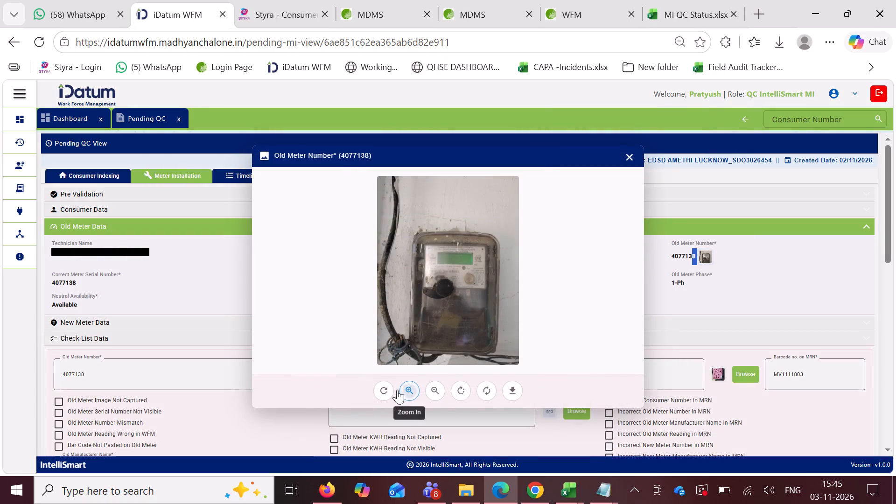
pyautogui.tripleClick(397, 390)
pyautogui.tripleClick(397, 390)
pyautogui.click(397, 390)
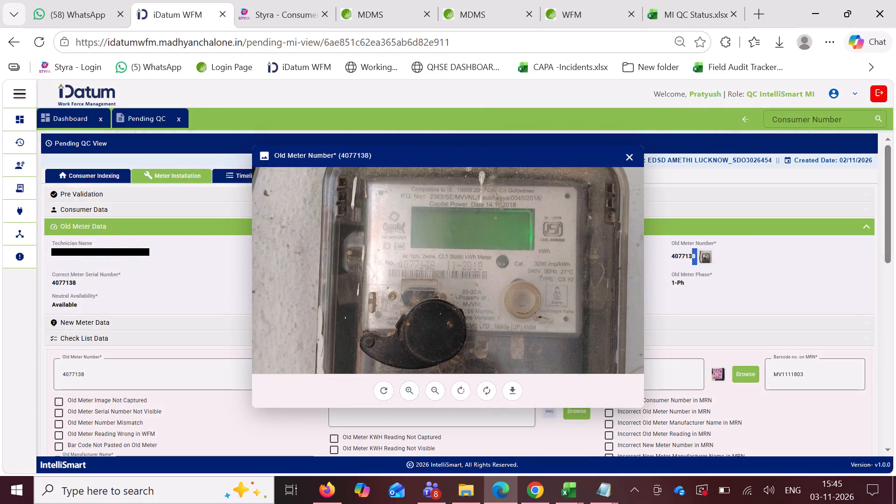
pyautogui.click(633, 162)
pyautogui.click(428, 224)
pyautogui.click(363, 245)
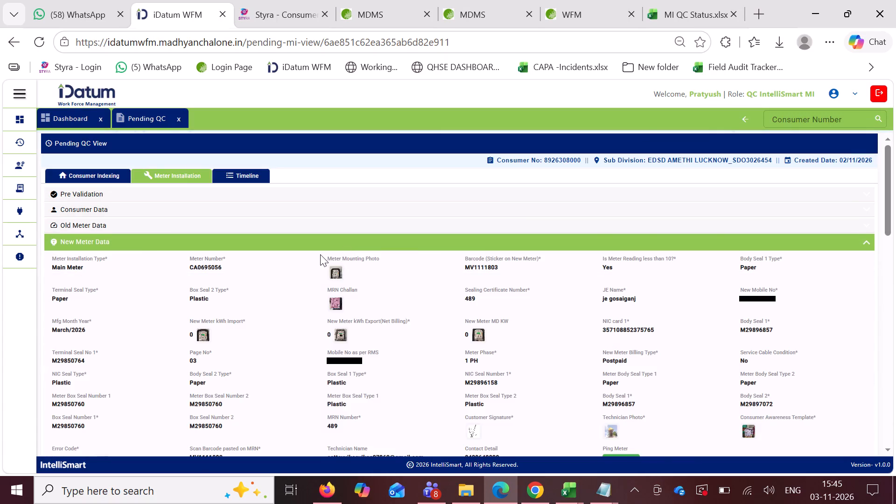
pyautogui.click(329, 266)
pyautogui.click(434, 383)
pyautogui.tripleClick(418, 391)
pyautogui.tripleClick(417, 390)
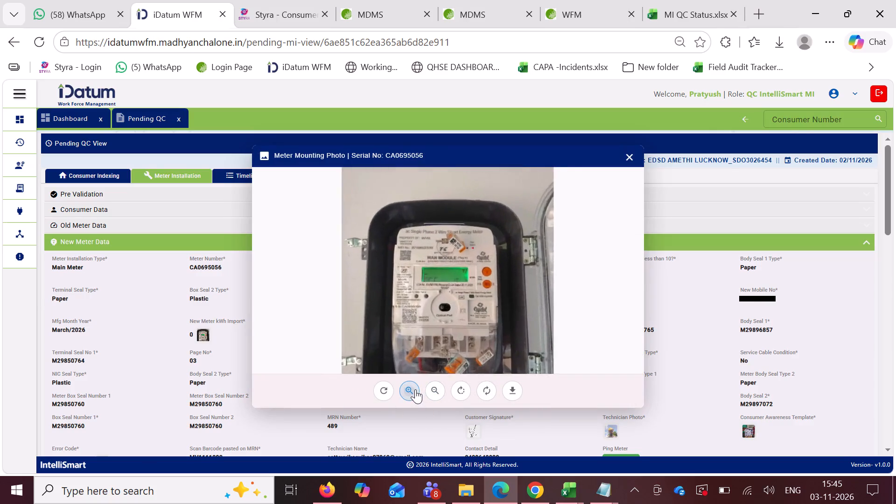
pyautogui.tripleClick(415, 389)
pyautogui.click(415, 389)
pyautogui.click(625, 163)
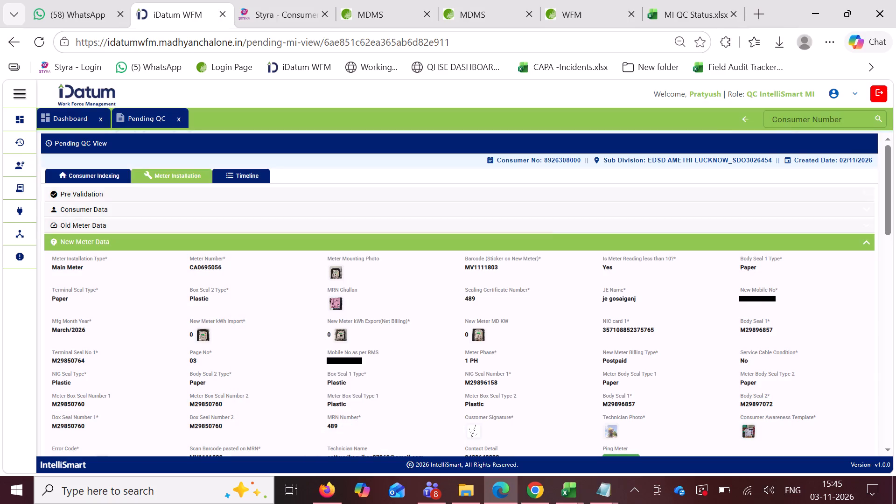
pyautogui.click(340, 274)
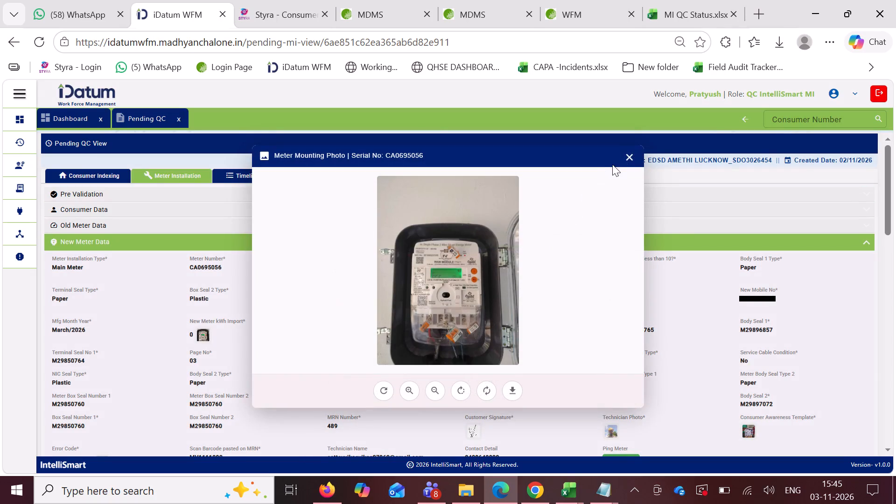
pyautogui.click(630, 152)
pyautogui.click(328, 303)
pyautogui.tripleClick(462, 397)
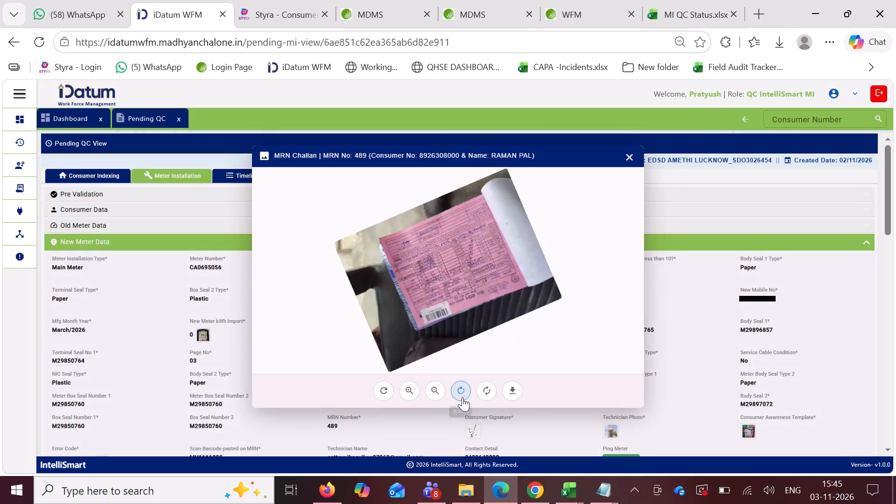
pyautogui.tripleClick(403, 396)
pyautogui.tripleClick(403, 396)
pyautogui.tripleClick(403, 396)
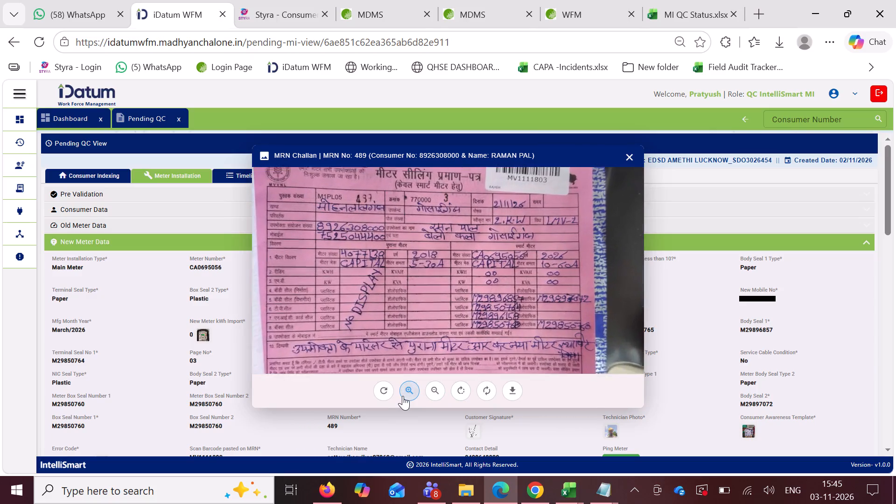
pyautogui.click(624, 159)
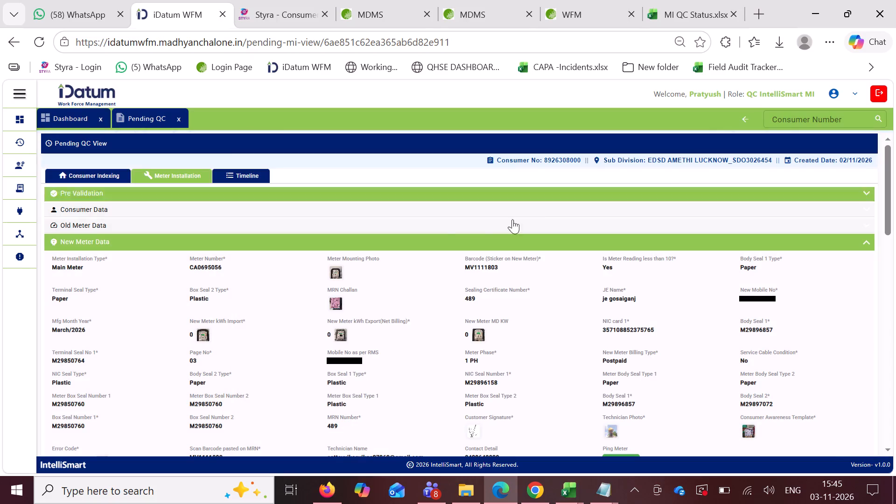
pyautogui.click(416, 240)
pyautogui.scroll(-4, 419, 244)
pyautogui.scroll(-6, 385, 364)
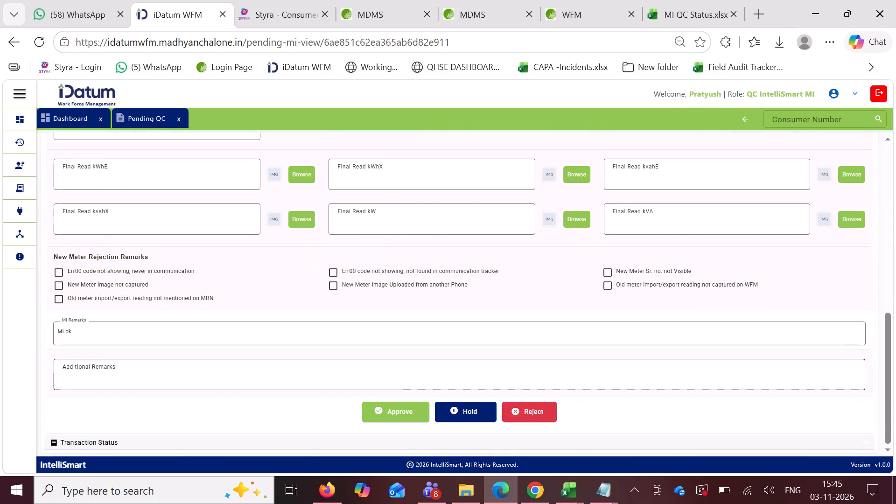
pyautogui.keyDown('ctrl'); pyautogui.click(345, 381); pyautogui.keyUp('ctrl')
pyautogui.hotkey('ctrl', 'v')
pyautogui.scroll(-5, 401, 364)
pyautogui.click(405, 413)
pyautogui.click(448, 288)
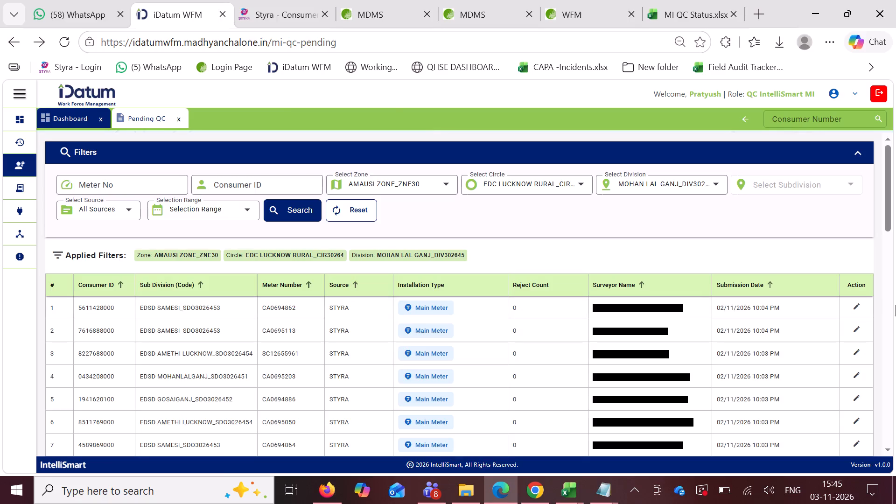
pyautogui.click(865, 307)
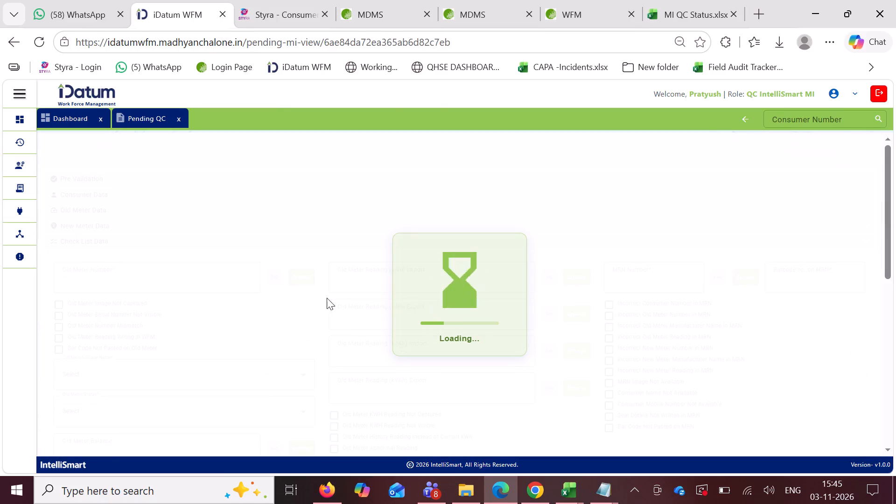
pyautogui.click(239, 218)
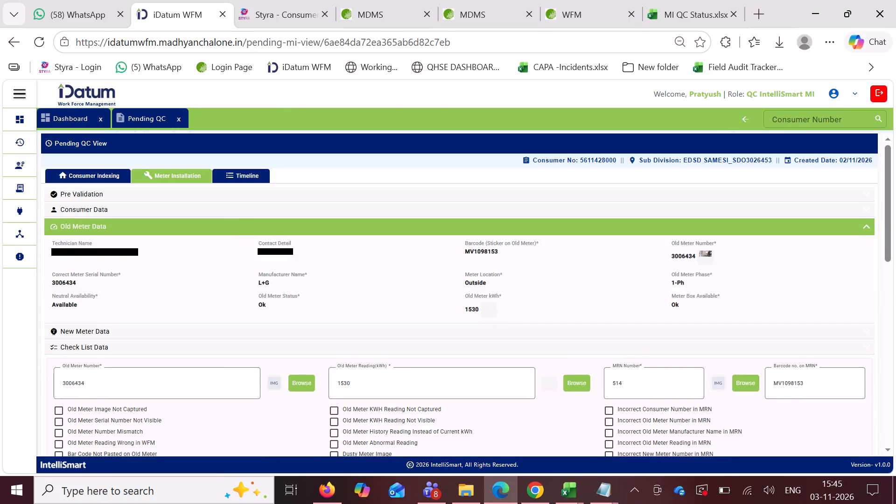
pyautogui.click(491, 310)
pyautogui.tripleClick(418, 389)
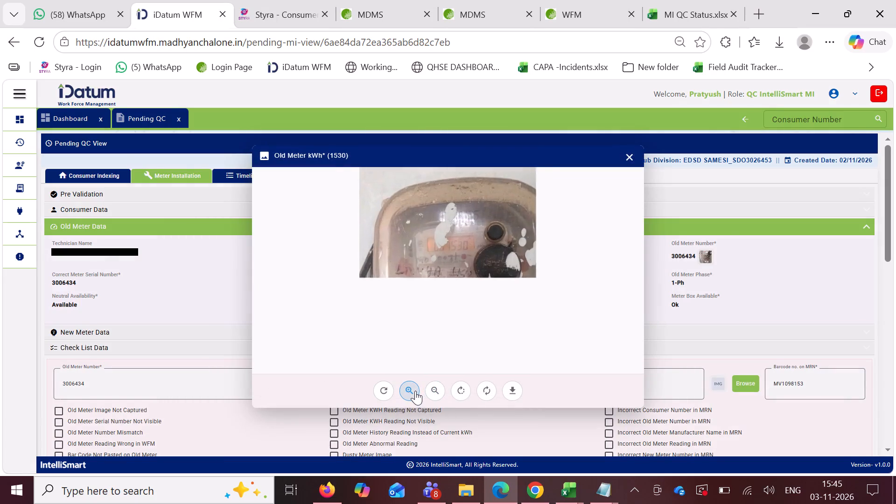
pyautogui.tripleClick(415, 391)
pyautogui.tripleClick(414, 391)
pyautogui.doubleClick(413, 391)
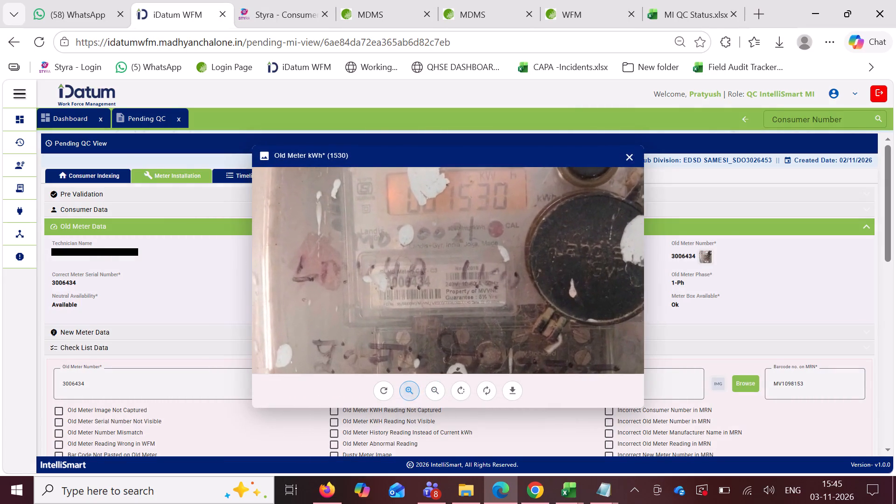
pyautogui.click(633, 161)
pyautogui.click(422, 227)
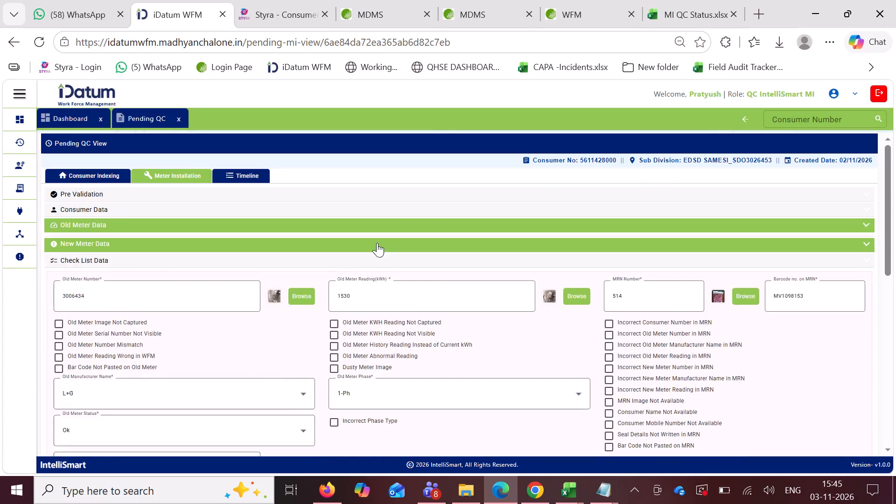
pyautogui.click(368, 245)
pyautogui.click(340, 268)
pyautogui.click(401, 380)
pyautogui.tripleClick(404, 384)
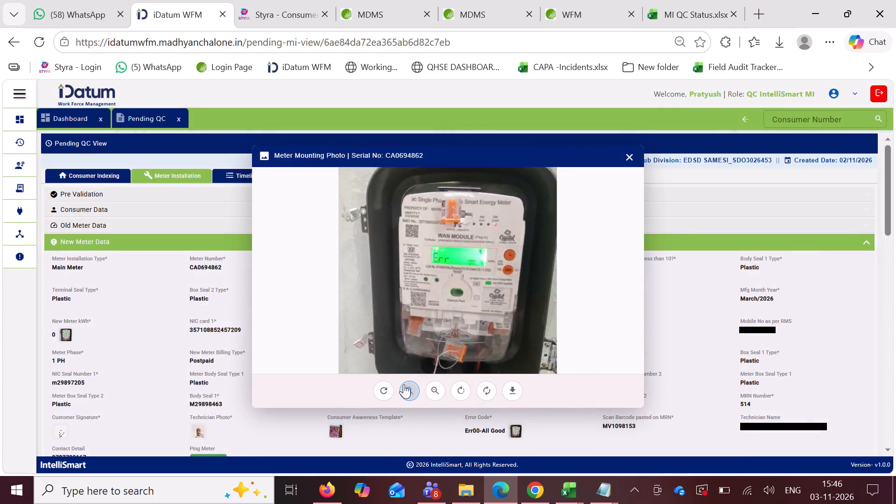
pyautogui.tripleClick(404, 384)
pyautogui.doubleClick(405, 384)
pyautogui.click(630, 151)
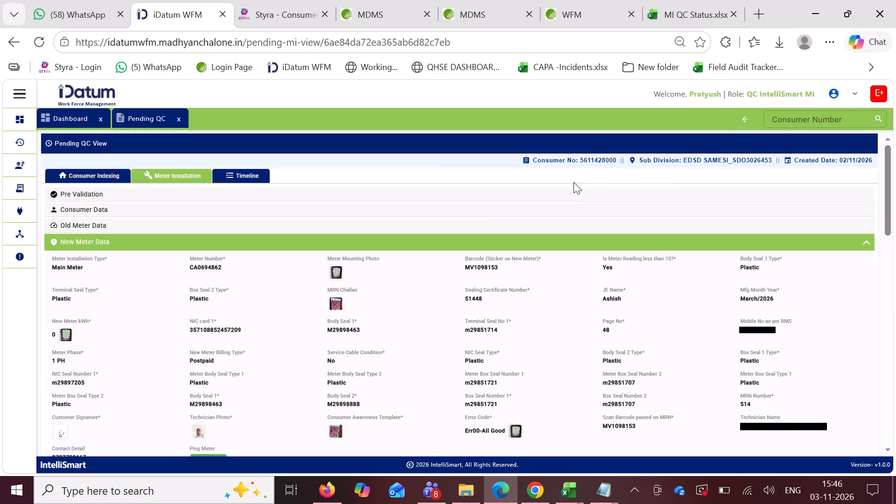
pyautogui.click(340, 305)
pyautogui.tripleClick(458, 386)
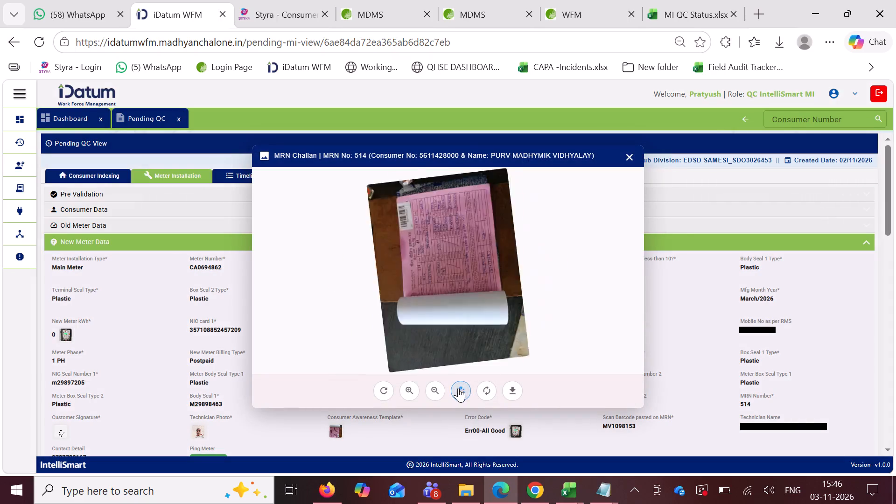
pyautogui.tripleClick(408, 394)
pyautogui.tripleClick(408, 394)
pyautogui.tripleClick(408, 394)
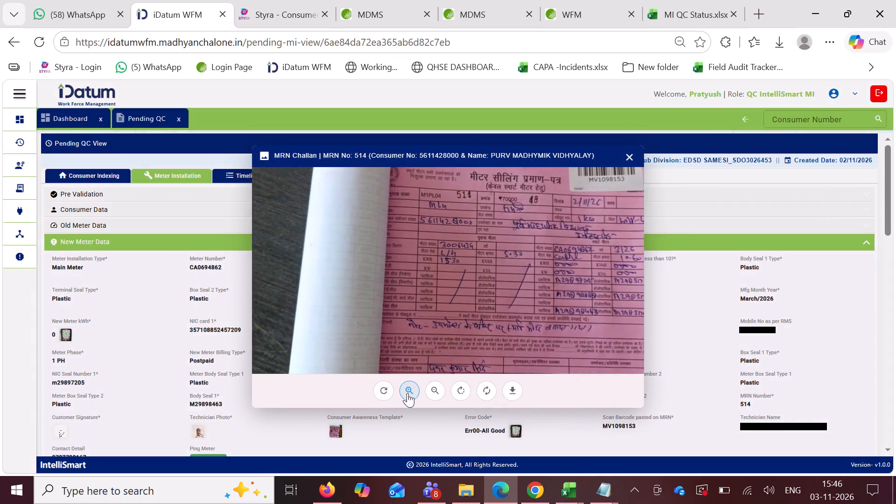
pyautogui.click(407, 392)
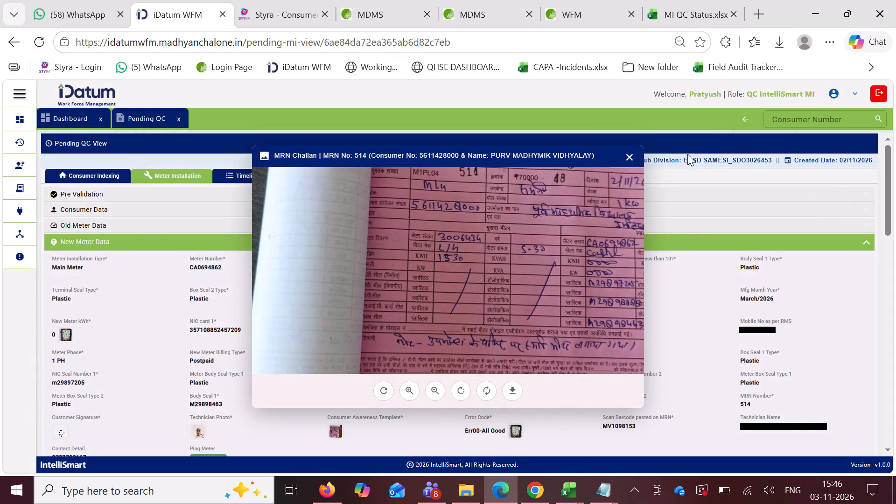
pyautogui.click(657, 148)
pyautogui.click(437, 239)
pyautogui.scroll(-4, 439, 251)
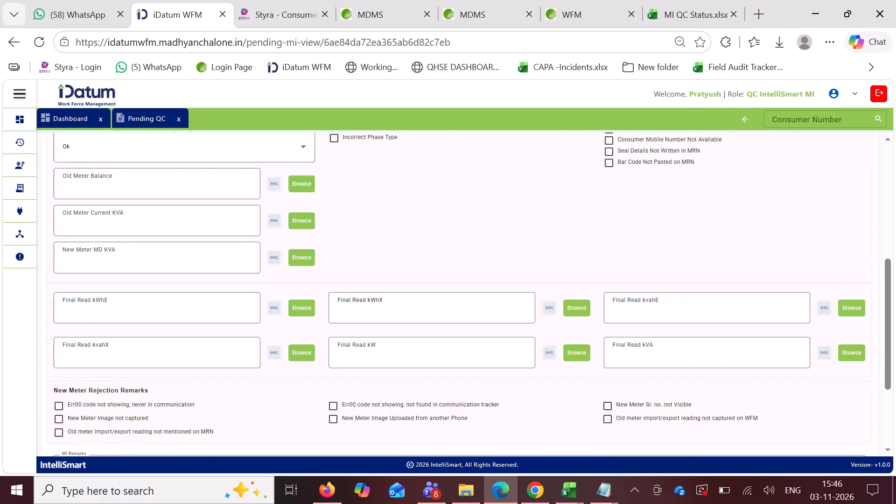
pyautogui.scroll(-5, 349, 378)
pyautogui.click(321, 389)
pyautogui.hotkey('ctrl', 'v')
pyautogui.scroll(-5, 394, 360)
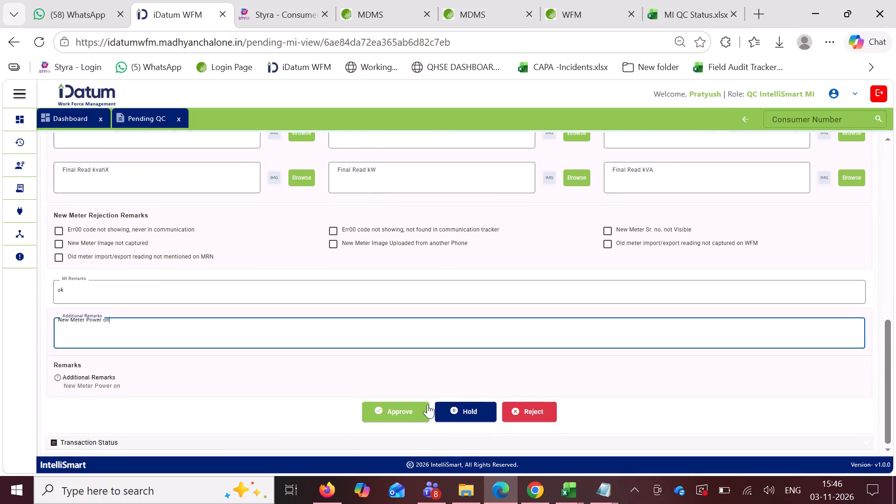
pyautogui.click(405, 414)
pyautogui.click(421, 306)
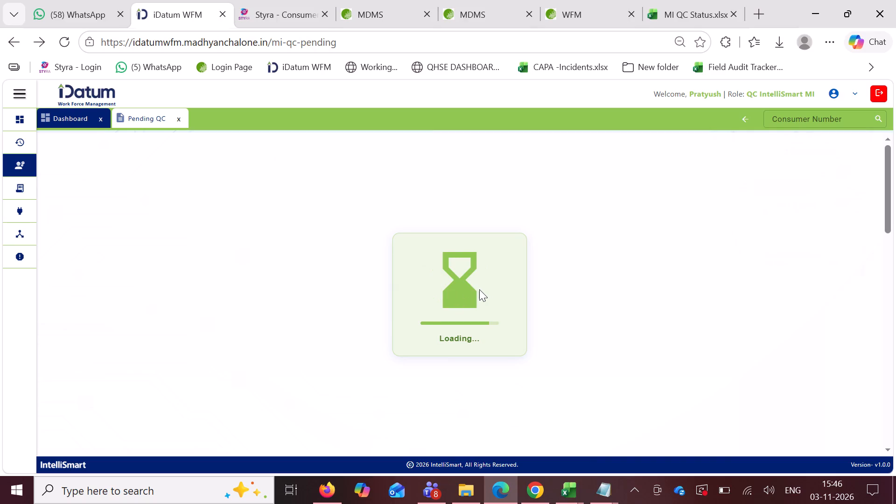
pyautogui.click(854, 307)
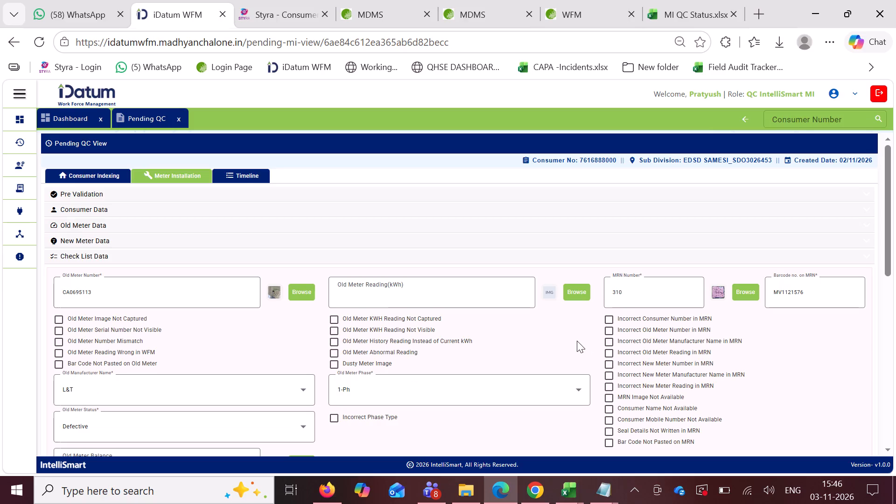
pyautogui.click(292, 224)
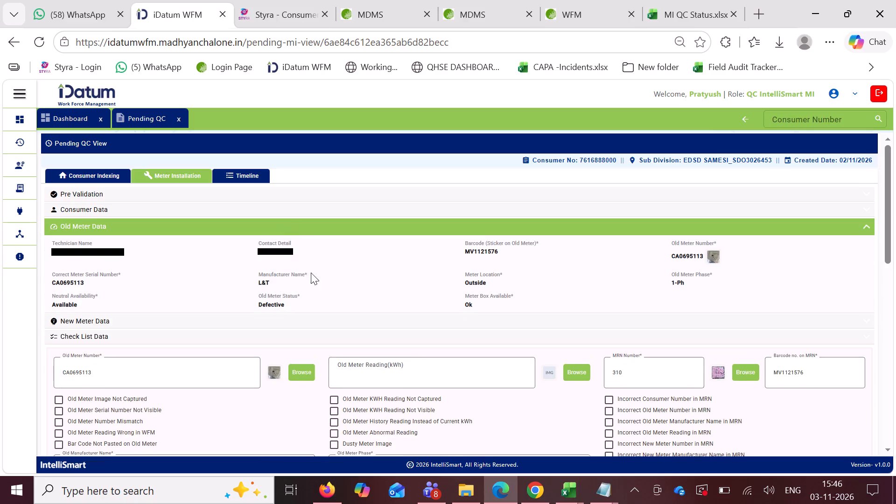
pyautogui.click(713, 255)
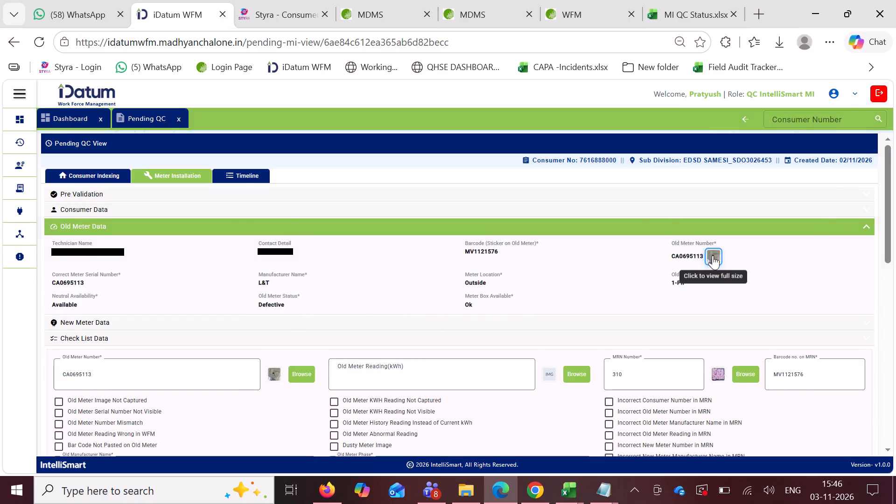
pyautogui.scroll(6, 425, 349)
pyautogui.tripleClick(413, 385)
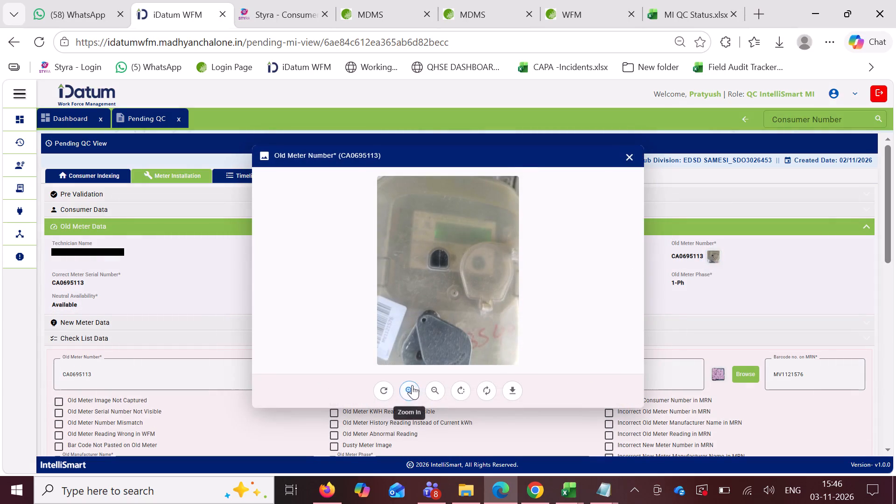
pyautogui.tripleClick(412, 384)
pyautogui.tripleClick(412, 384)
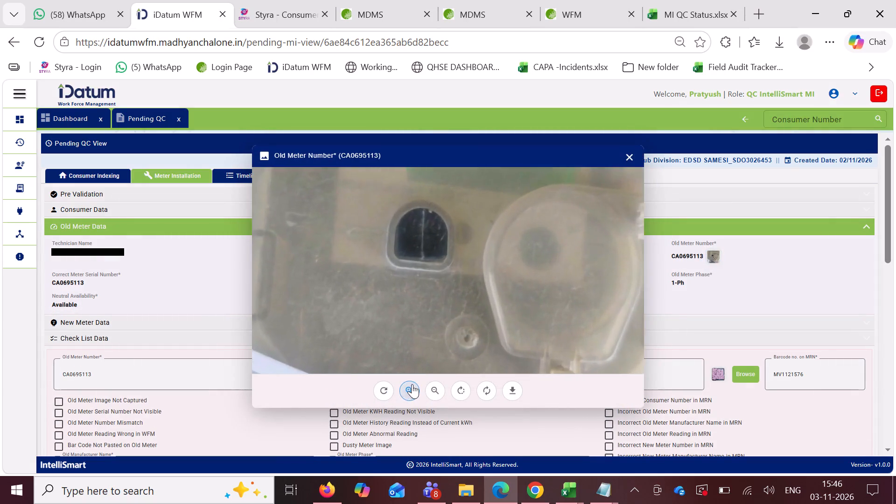
pyautogui.tripleClick(412, 384)
pyautogui.click(412, 383)
pyautogui.moveTo(441, 261); pyautogui.dragTo(474, 363)
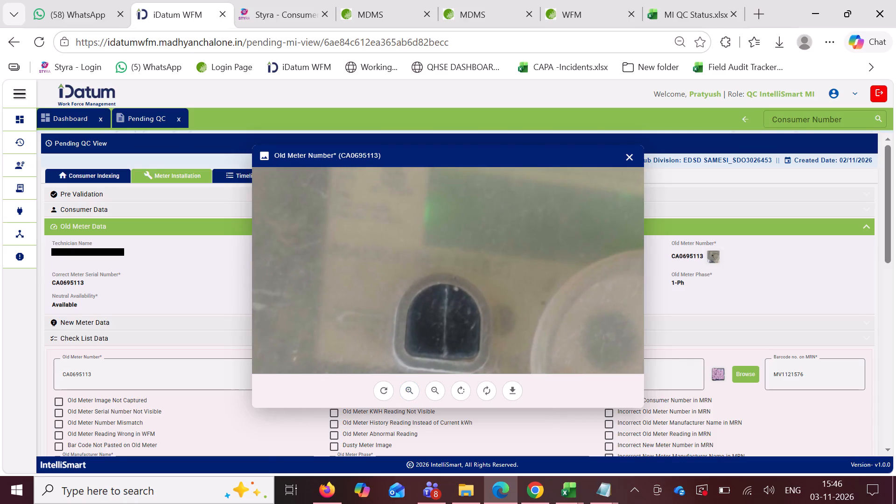
pyautogui.click(633, 161)
pyautogui.click(455, 228)
pyautogui.click(359, 249)
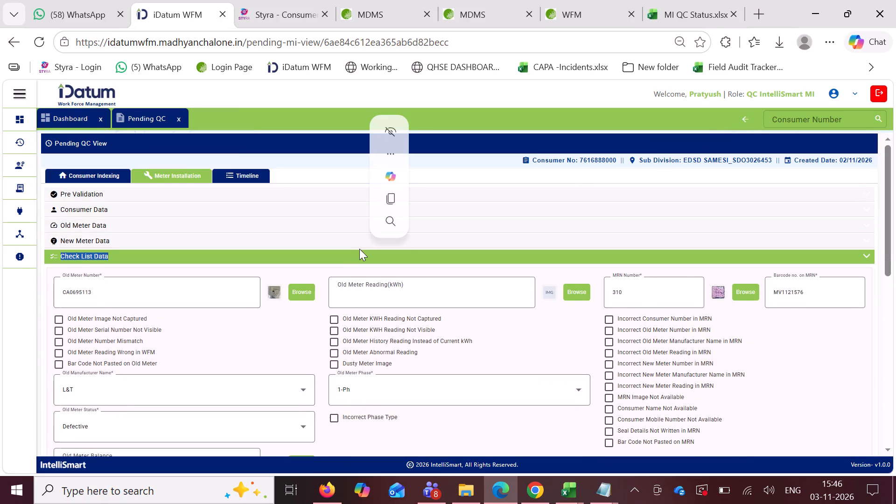
pyautogui.click(324, 232)
pyautogui.click(291, 233)
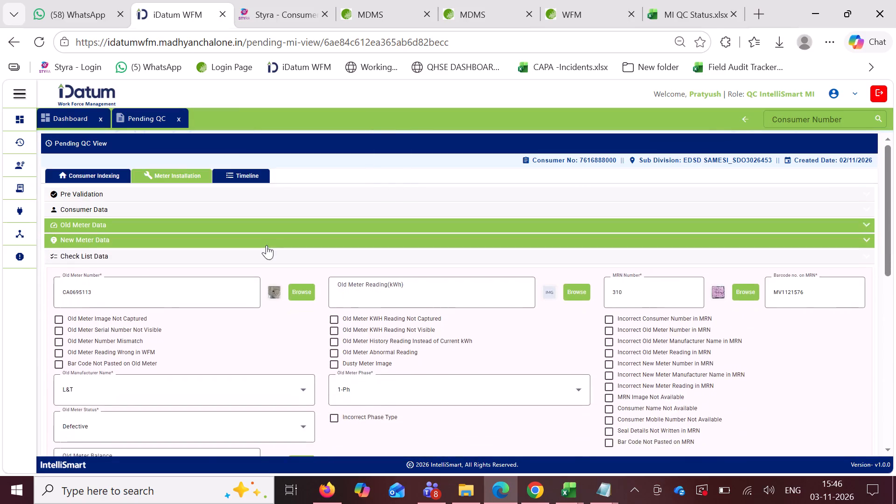
pyautogui.click(266, 245)
pyautogui.click(336, 269)
pyautogui.click(393, 382)
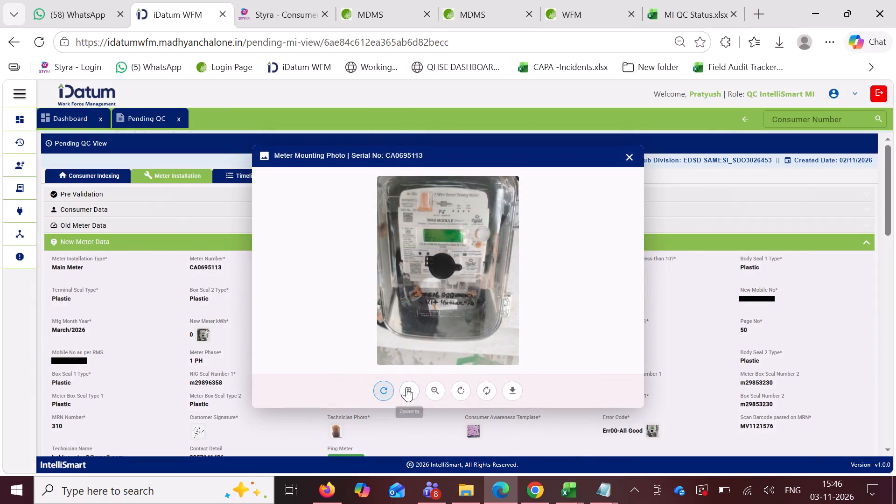
pyautogui.tripleClick(407, 387)
pyautogui.tripleClick(409, 385)
pyautogui.tripleClick(409, 385)
pyautogui.doubleClick(409, 385)
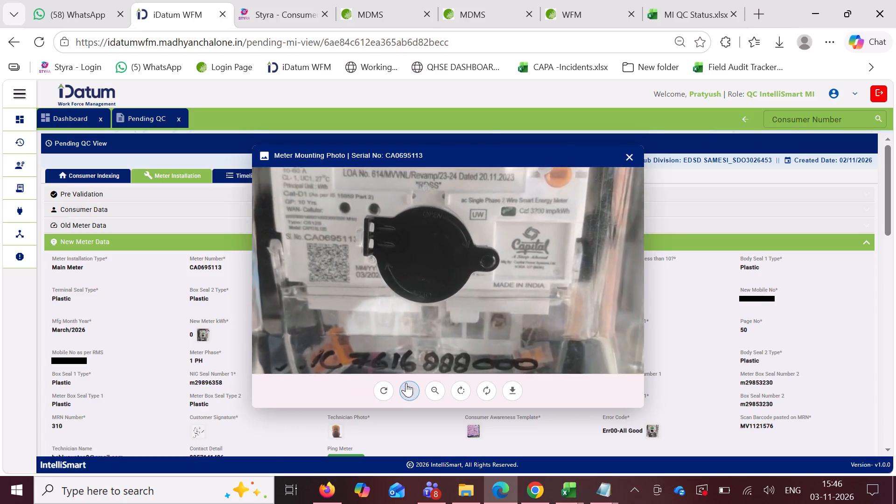
pyautogui.moveTo(388, 265); pyautogui.dragTo(390, 295)
pyautogui.click(635, 163)
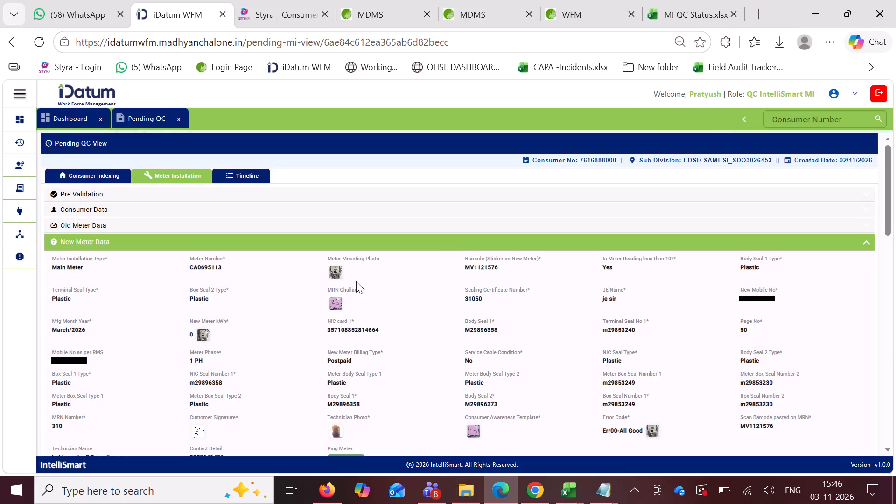
pyautogui.click(340, 304)
pyautogui.tripleClick(414, 386)
pyautogui.tripleClick(414, 386)
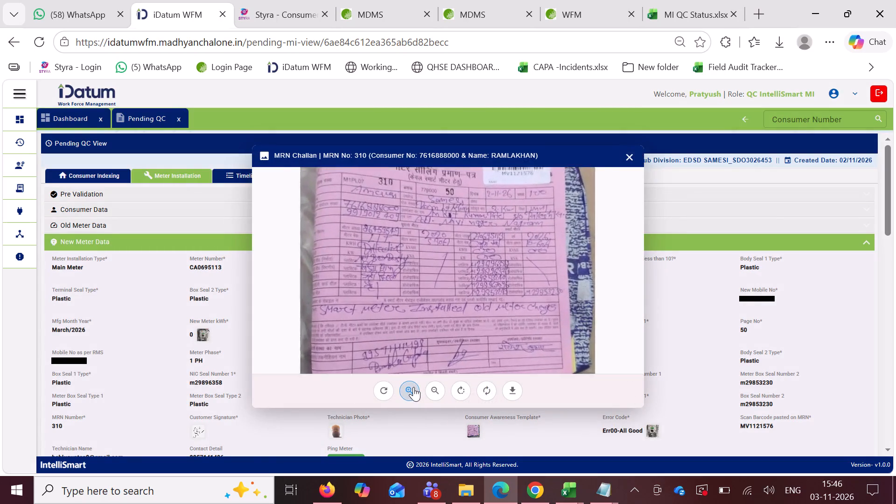
pyautogui.tripleClick(413, 387)
pyautogui.doubleClick(413, 387)
pyautogui.moveTo(404, 254); pyautogui.dragTo(408, 290)
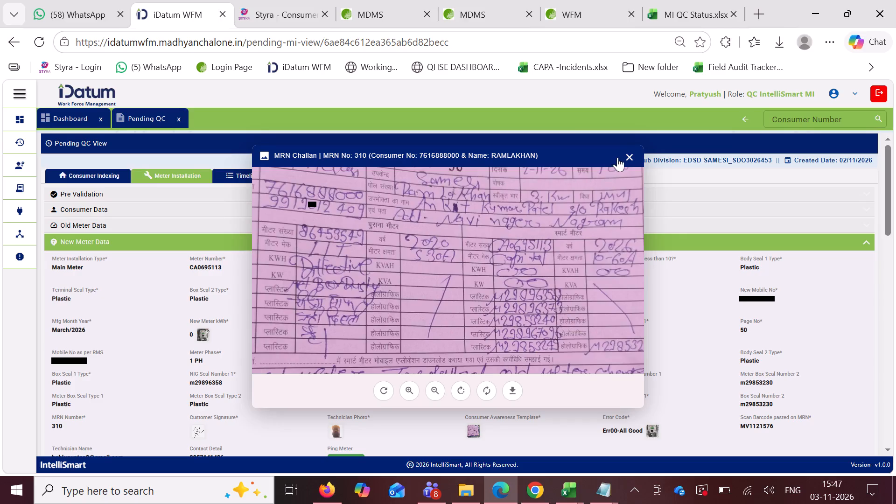
pyautogui.click(637, 154)
pyautogui.click(457, 235)
pyautogui.scroll(-4, 458, 238)
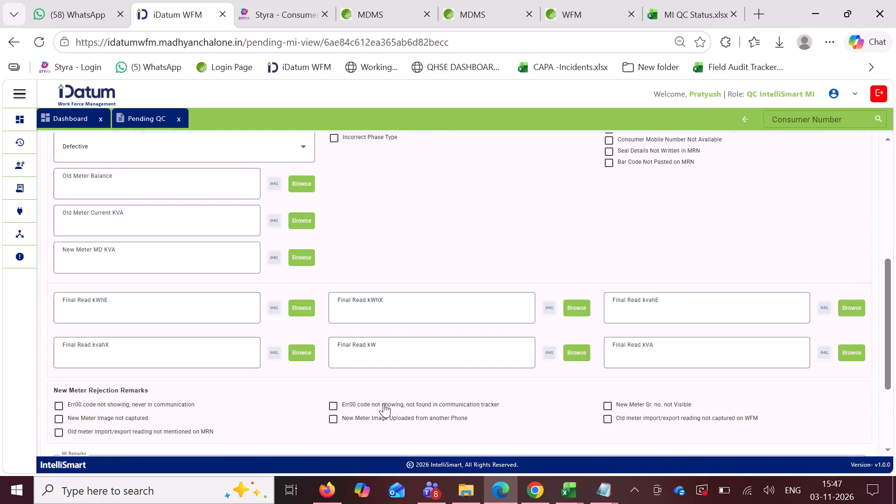
pyautogui.scroll(-6, 384, 403)
pyautogui.click(364, 378)
pyautogui.hotkey('ctrl', 'c')
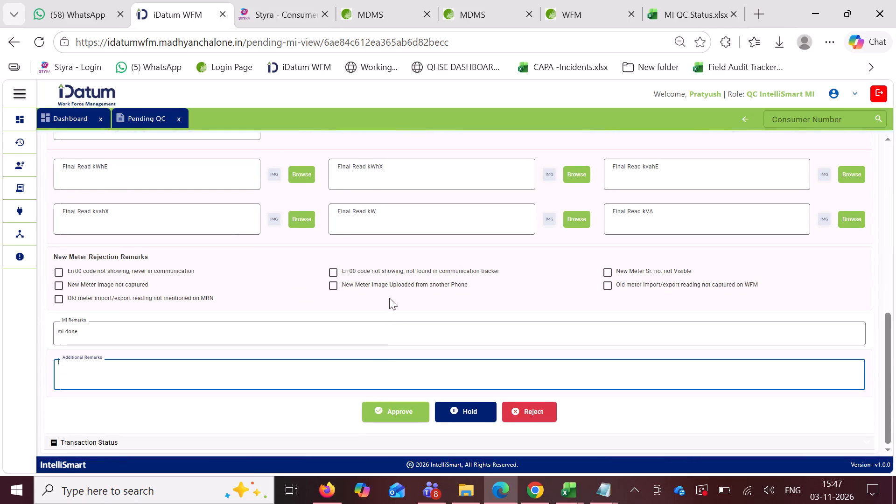
pyautogui.keyDown('ctrl'); pyautogui.click(390, 293); pyautogui.keyUp('ctrl')
pyautogui.hotkey('ctrl', 'v')
pyautogui.scroll(-5, 390, 293)
pyautogui.click(267, 386)
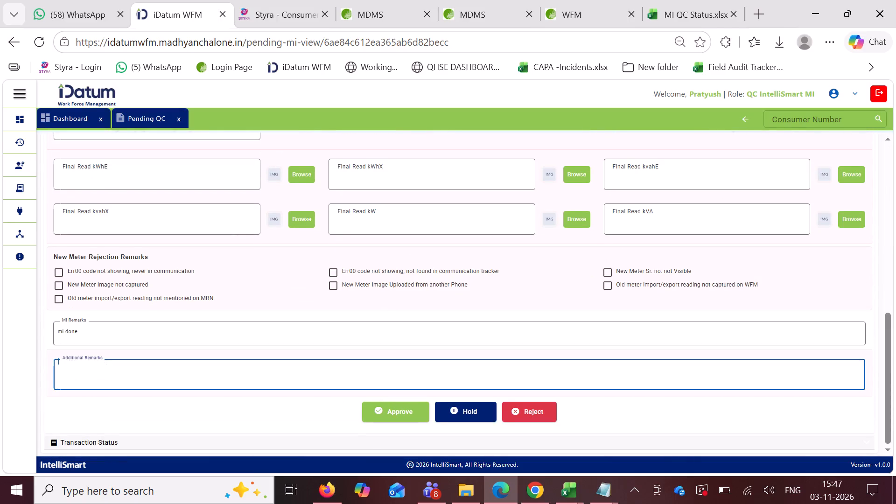
pyautogui.hotkey('ctrl', 'v')
pyautogui.scroll(-1, 268, 380)
pyautogui.click(403, 419)
pyautogui.click(449, 309)
pyautogui.click(436, 291)
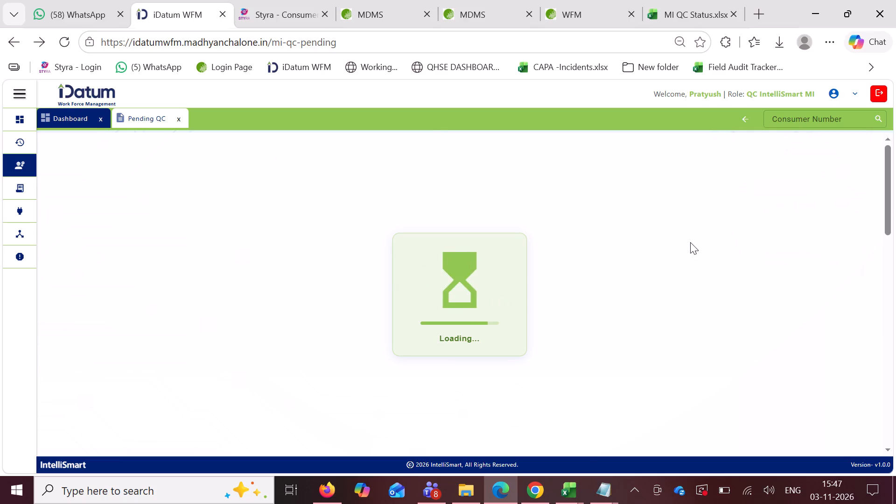
pyautogui.click(853, 309)
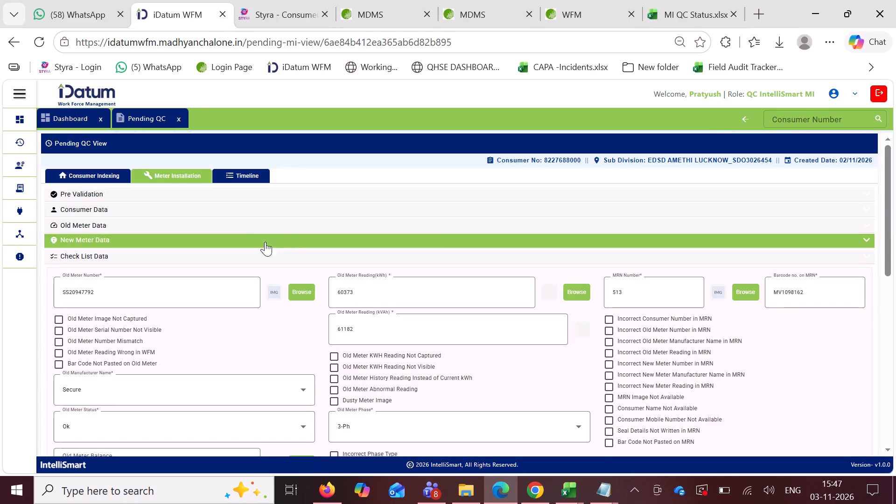
pyautogui.click(246, 232)
pyautogui.click(238, 223)
pyautogui.click(493, 313)
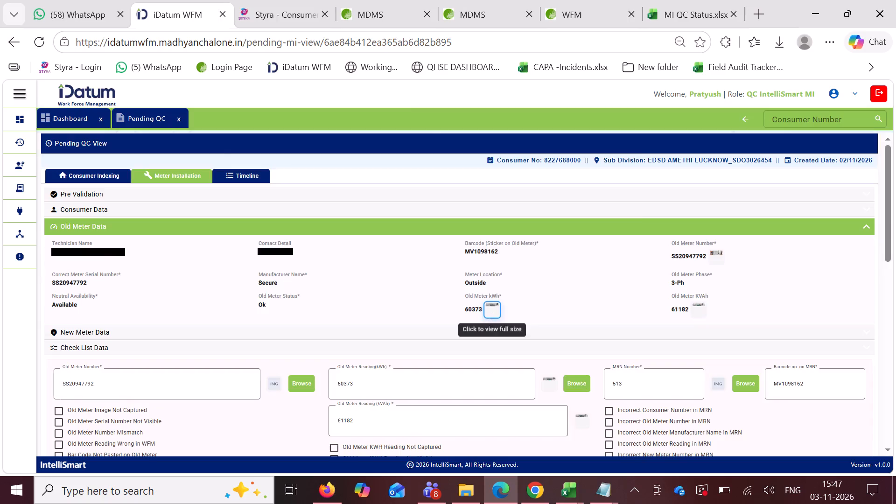
pyautogui.click(416, 394)
pyautogui.tripleClick(410, 390)
pyautogui.doubleClick(410, 390)
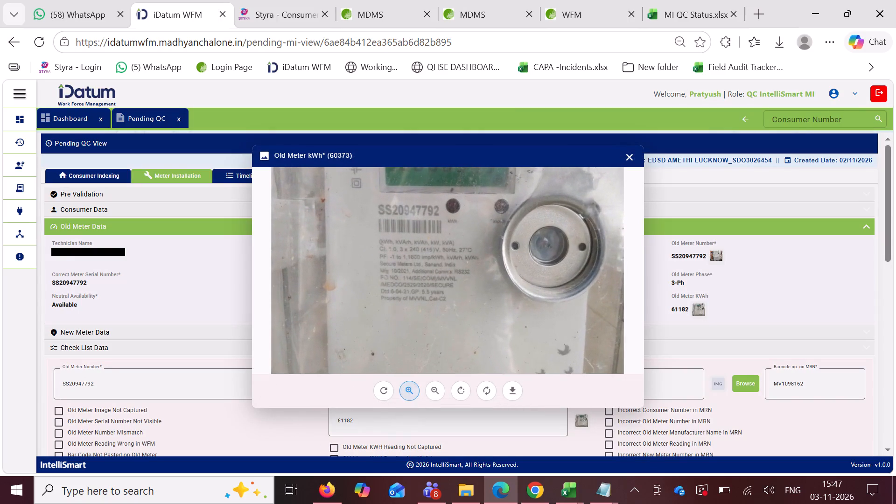
pyautogui.click(637, 166)
pyautogui.click(486, 216)
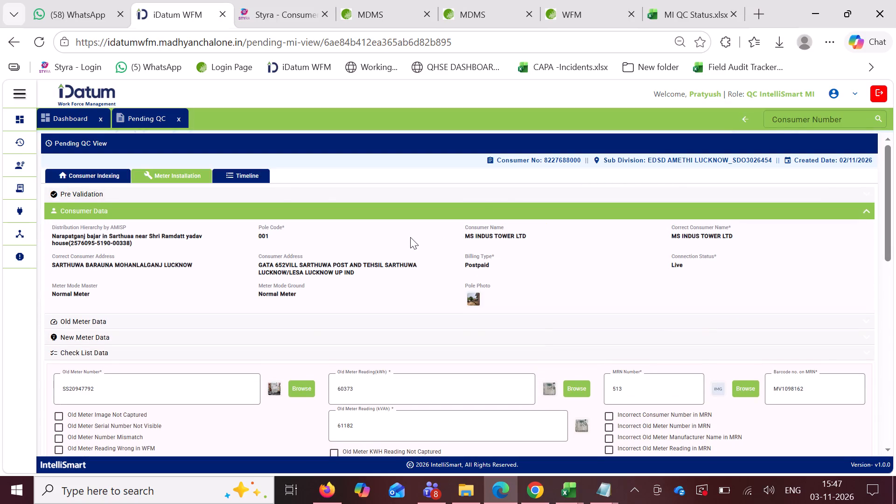
pyautogui.click(397, 218)
pyautogui.click(280, 247)
pyautogui.click(337, 267)
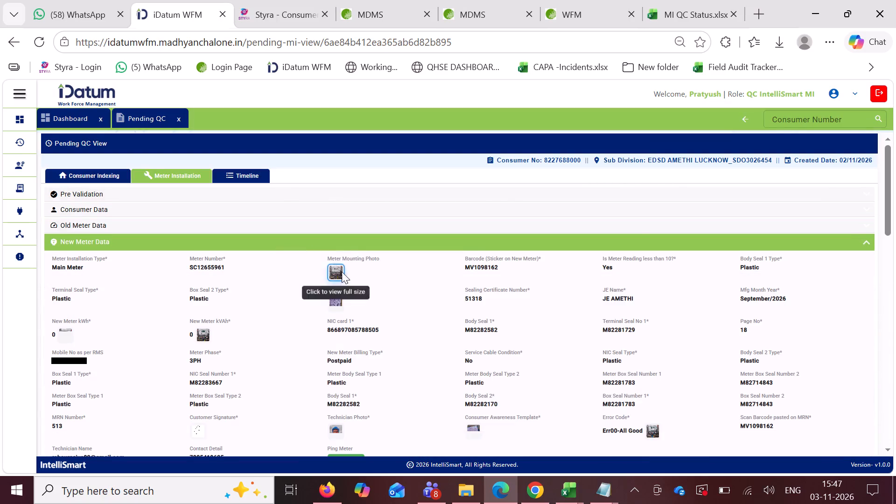
pyautogui.doubleClick(416, 382)
pyautogui.tripleClick(413, 383)
pyautogui.doubleClick(413, 383)
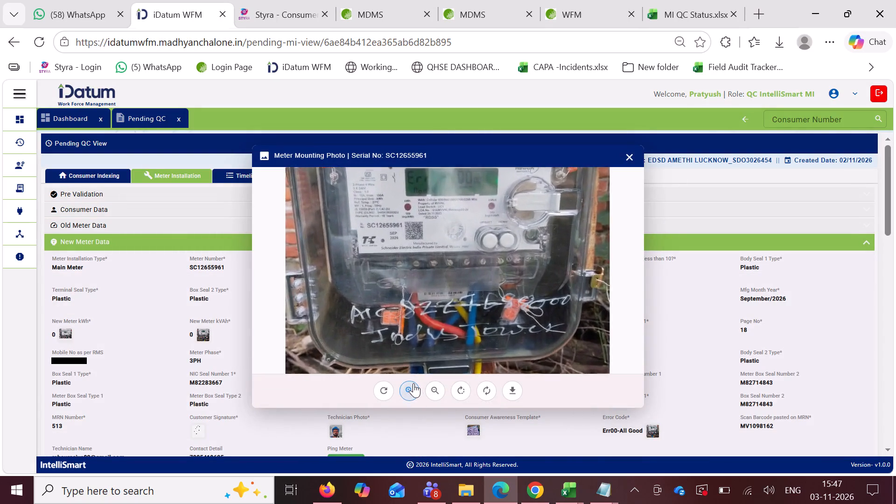
pyautogui.click(410, 382)
pyautogui.click(637, 163)
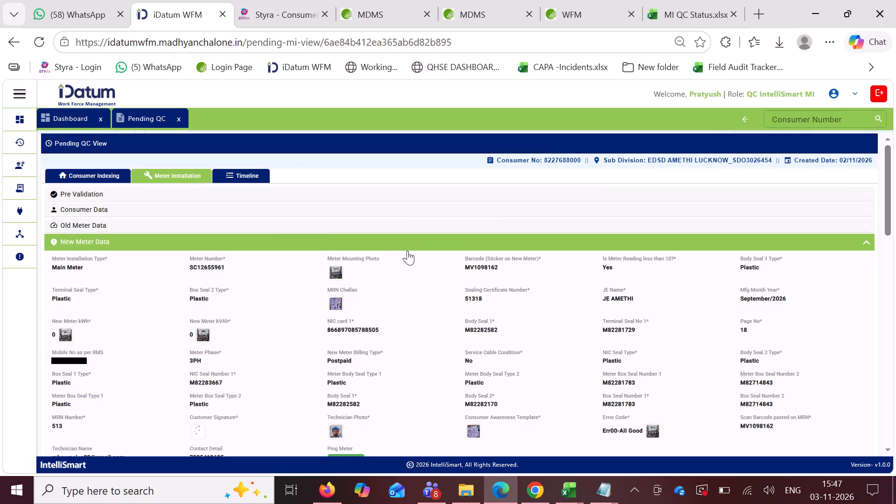
pyautogui.click(341, 312)
pyautogui.tripleClick(469, 391)
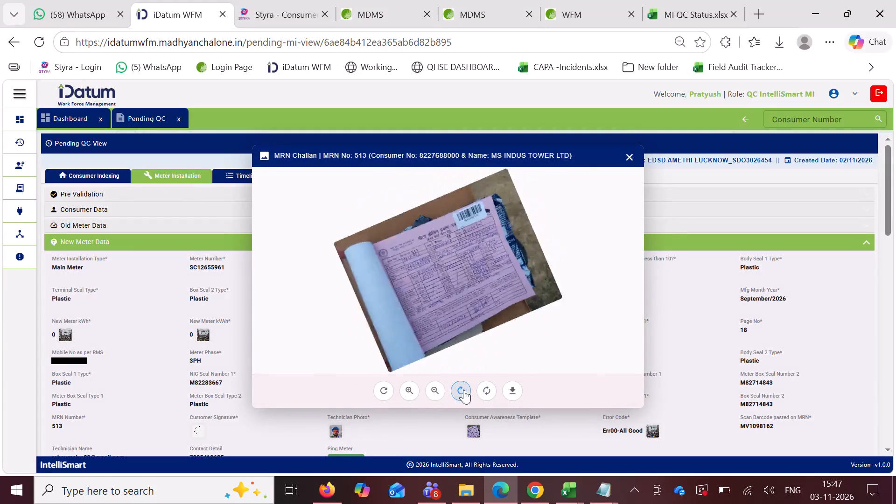
pyautogui.tripleClick(413, 399)
pyautogui.tripleClick(413, 397)
pyautogui.tripleClick(413, 397)
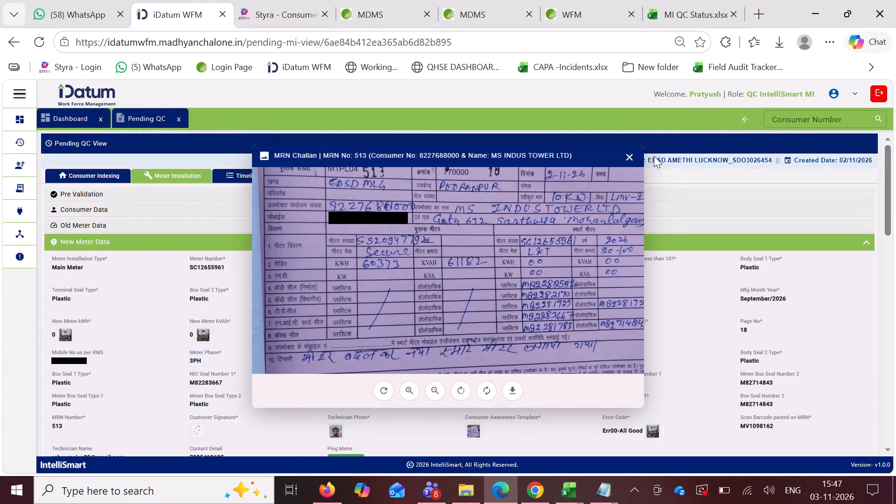
pyautogui.click(632, 146)
pyautogui.click(375, 234)
pyautogui.scroll(-3, 377, 258)
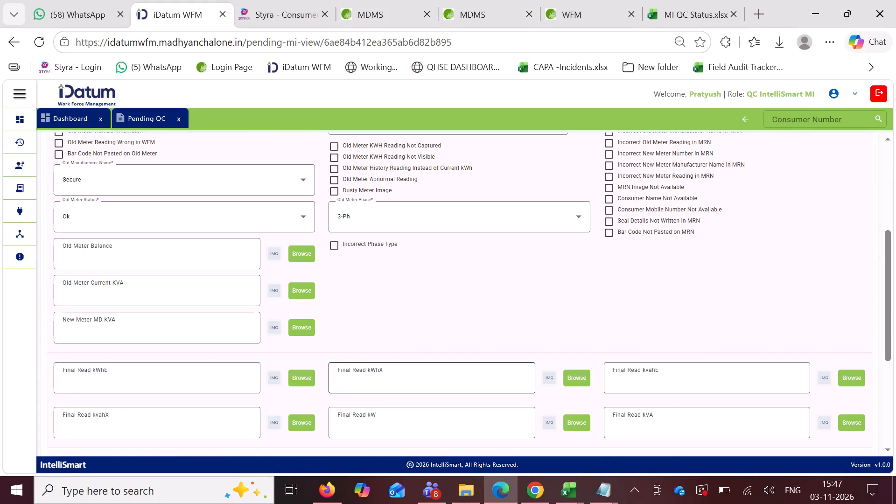
pyautogui.scroll(-6, 381, 326)
pyautogui.keyDown('ctrl'); pyautogui.click(313, 372); pyautogui.keyUp('ctrl')
pyautogui.hotkey('ctrl', 'v')
pyautogui.scroll(-5, 419, 346)
pyautogui.click(420, 421)
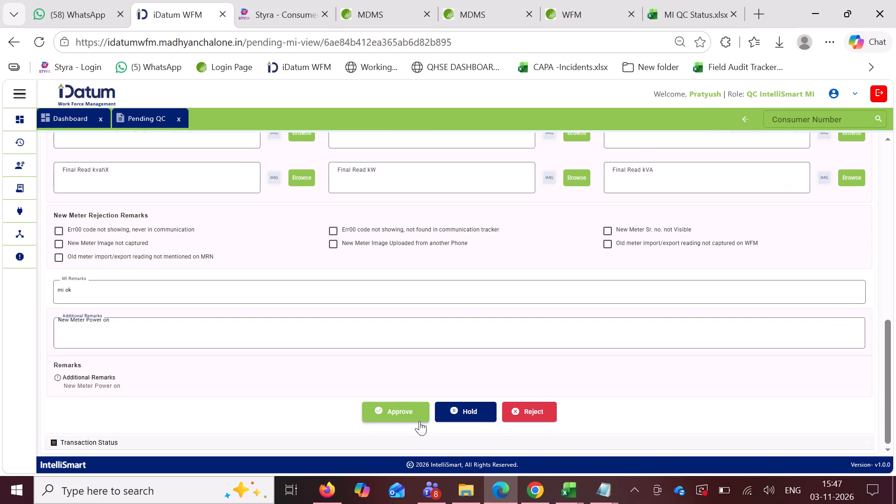
pyautogui.click(445, 283)
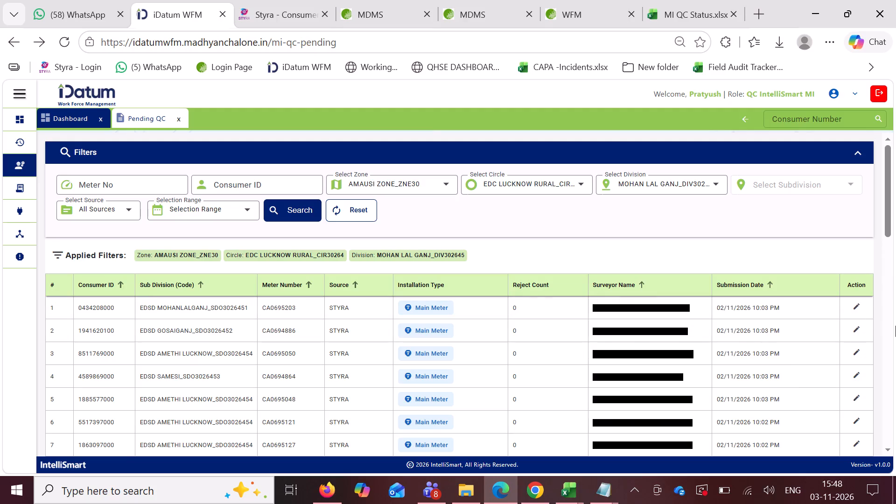
pyautogui.click(858, 304)
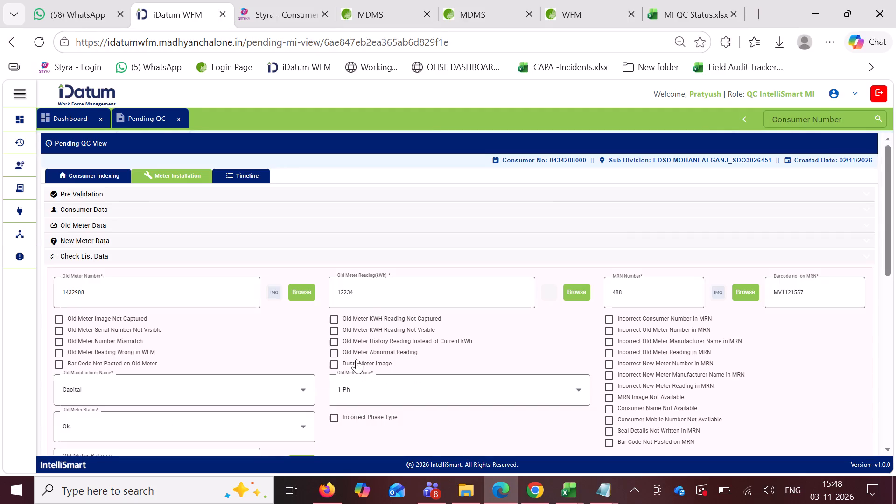
pyautogui.click(243, 237)
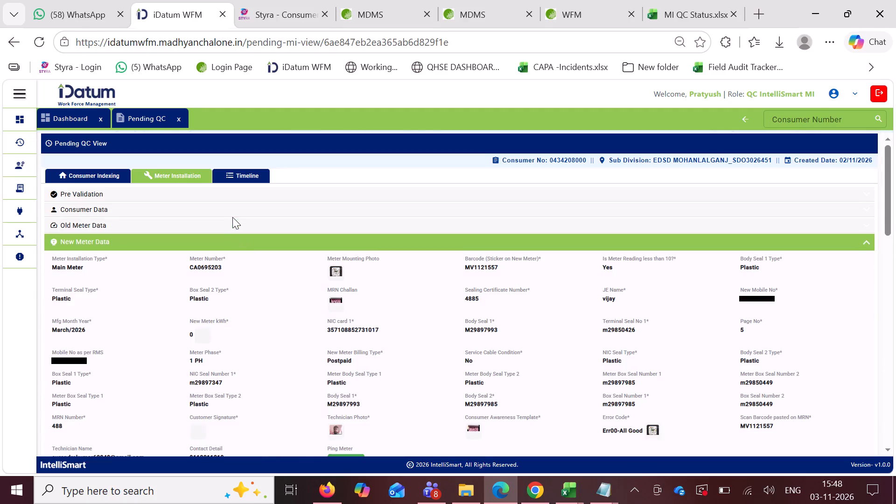
pyautogui.click(232, 217)
pyautogui.click(203, 206)
pyautogui.click(173, 223)
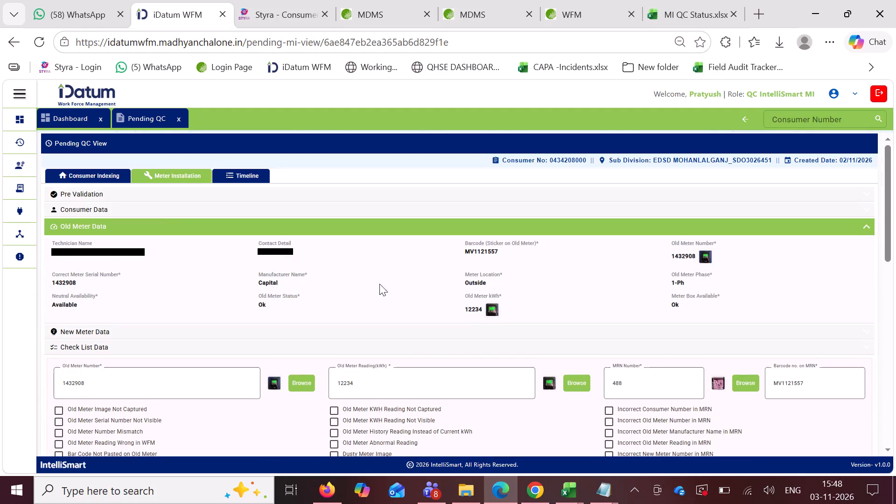
pyautogui.click(496, 312)
pyautogui.click(419, 383)
pyautogui.tripleClick(417, 386)
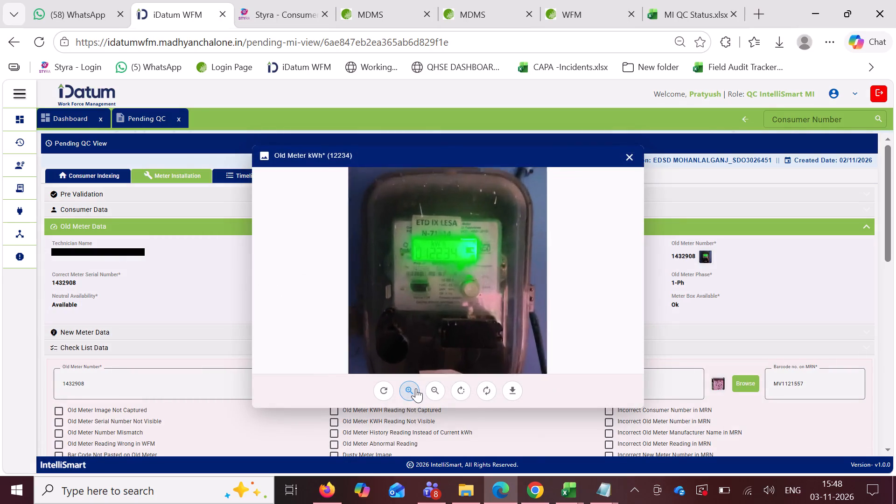
pyautogui.tripleClick(416, 388)
pyautogui.tripleClick(416, 388)
pyautogui.doubleClick(415, 388)
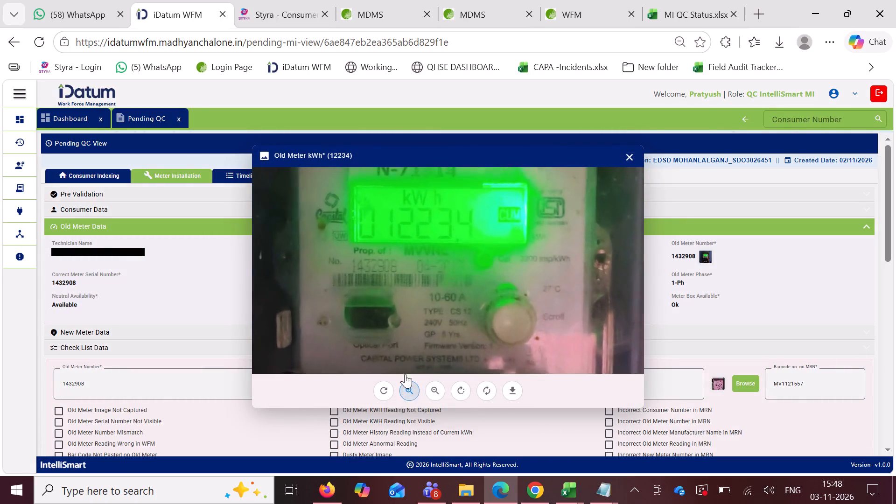
pyautogui.click(632, 160)
pyautogui.click(473, 225)
pyautogui.click(416, 240)
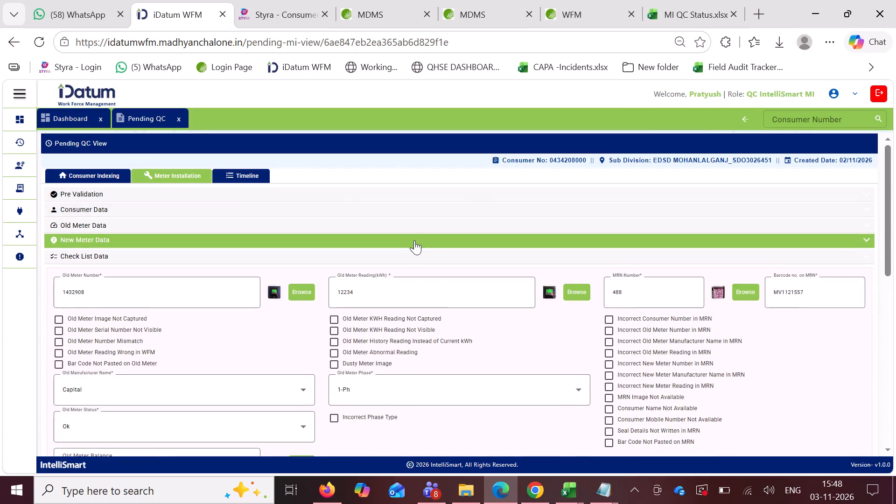
pyautogui.click(347, 269)
pyautogui.click(336, 273)
pyautogui.click(423, 386)
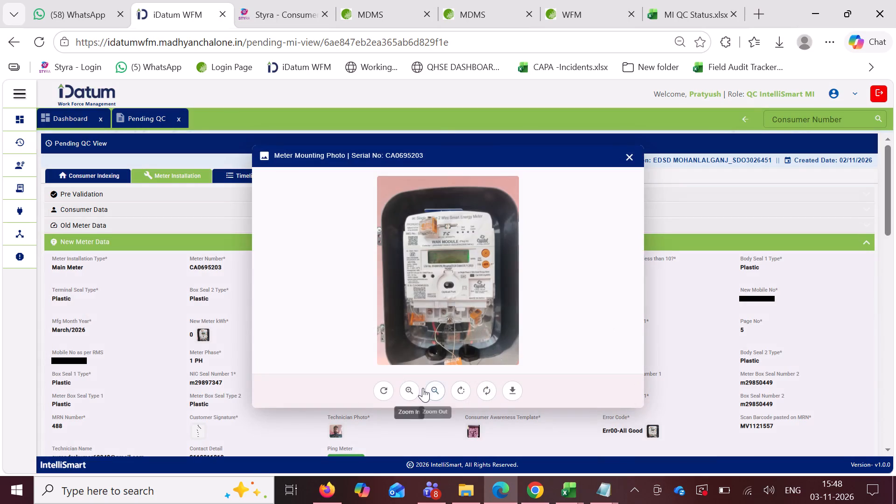
pyautogui.tripleClick(418, 389)
pyautogui.tripleClick(416, 389)
pyautogui.tripleClick(416, 389)
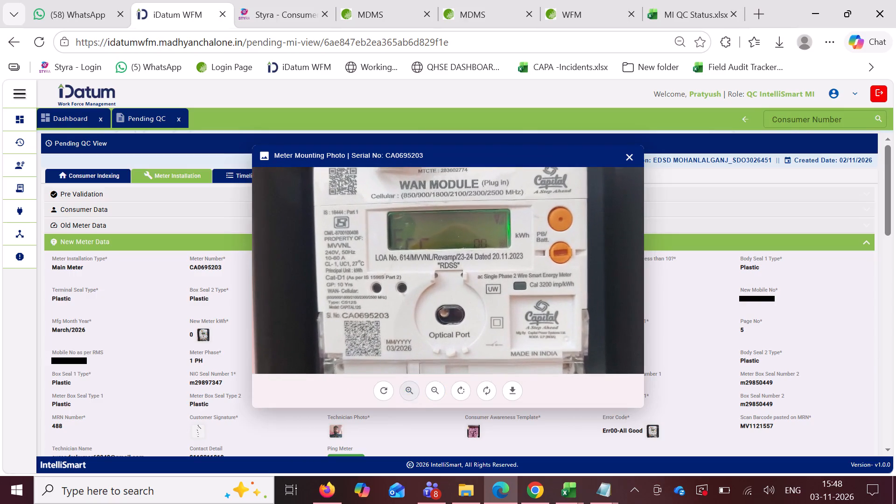
pyautogui.click(624, 168)
pyautogui.click(627, 161)
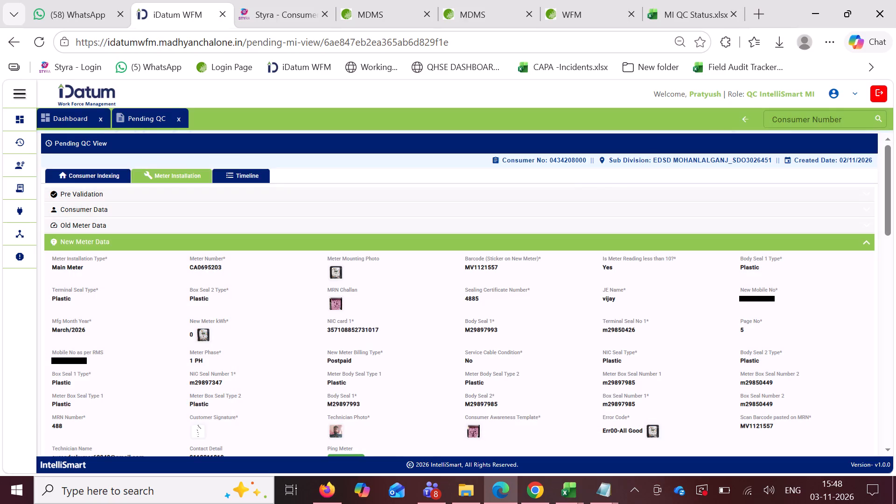
pyautogui.click(340, 297)
pyautogui.click(452, 383)
pyautogui.tripleClick(451, 387)
pyautogui.tripleClick(451, 387)
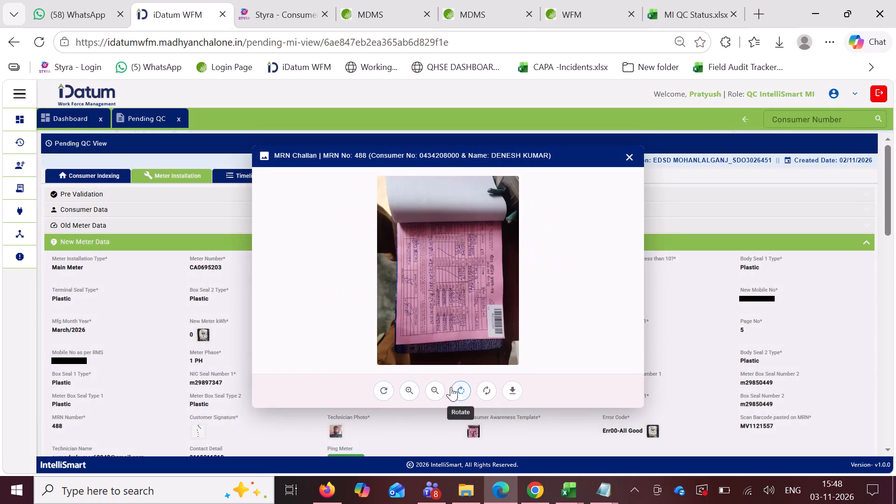
pyautogui.tripleClick(409, 390)
pyautogui.tripleClick(409, 389)
pyautogui.tripleClick(408, 389)
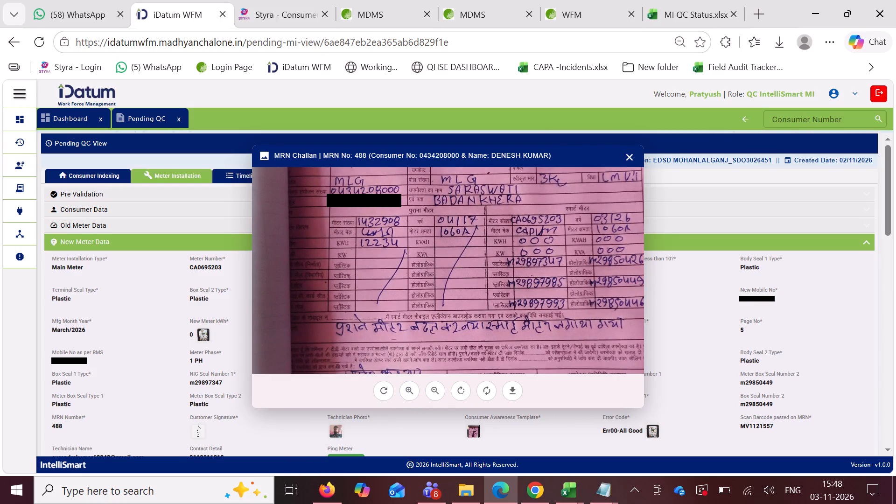
pyautogui.moveTo(640, 153); pyautogui.dragTo(647, 151)
pyautogui.click(391, 248)
pyautogui.scroll(-5, 396, 244)
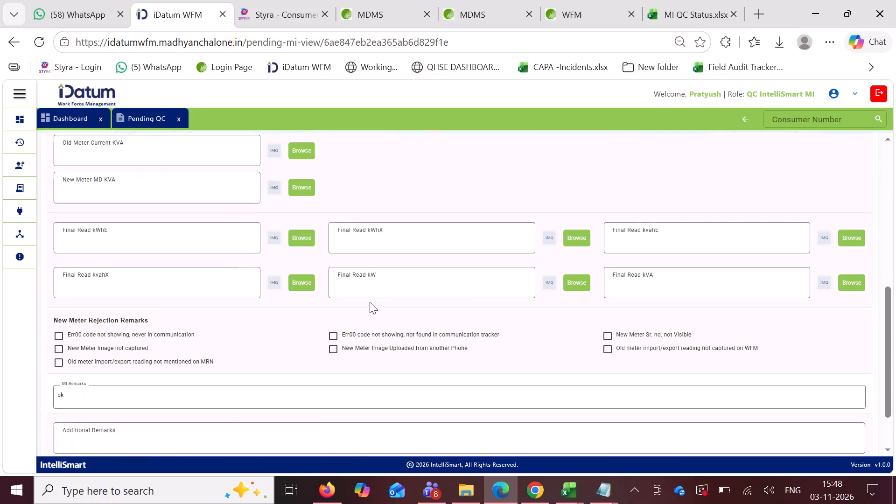
pyautogui.click(315, 437)
pyautogui.hotkey('ctrl', 'v')
pyautogui.scroll(-7, 373, 373)
pyautogui.click(383, 418)
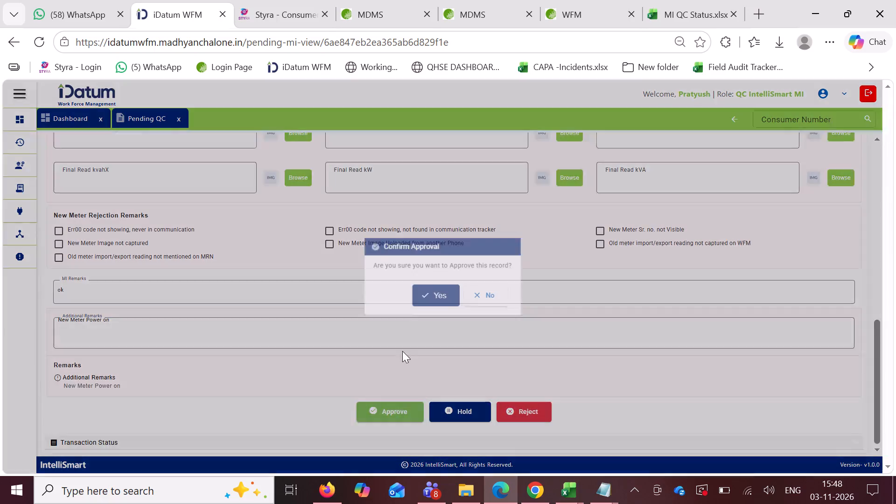
pyautogui.click(429, 281)
pyautogui.click(427, 289)
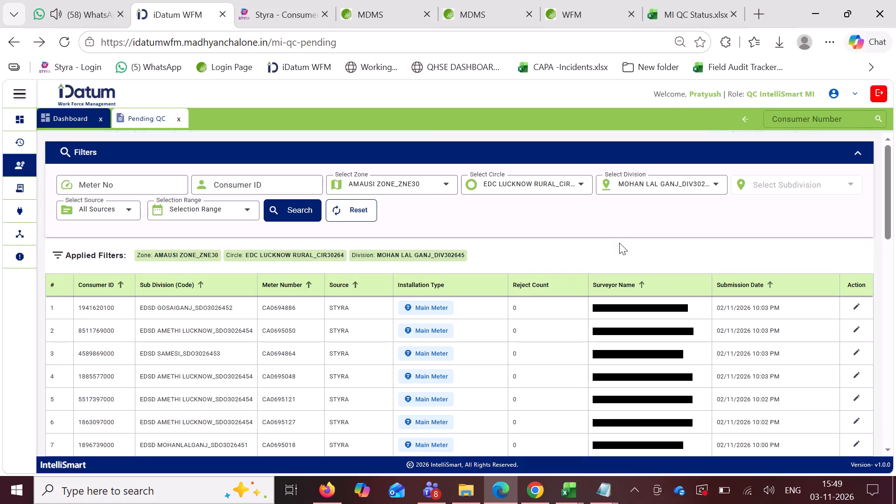
pyautogui.click(846, 300)
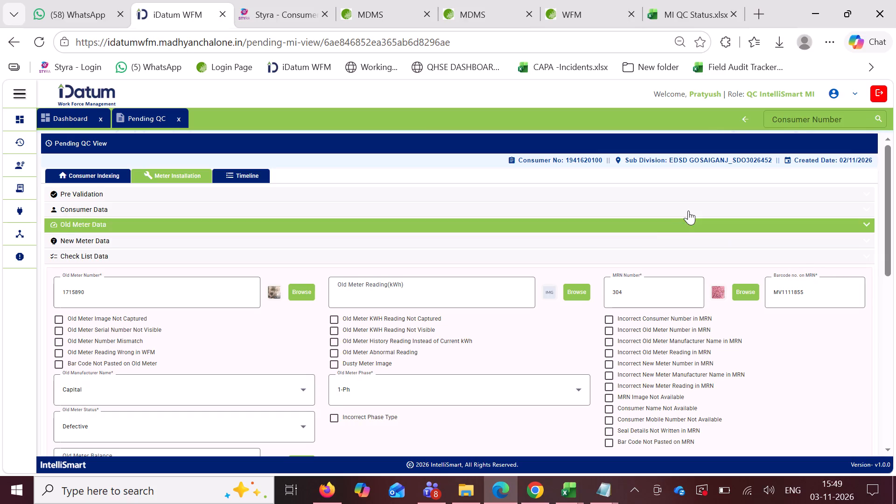
pyautogui.click(496, 226)
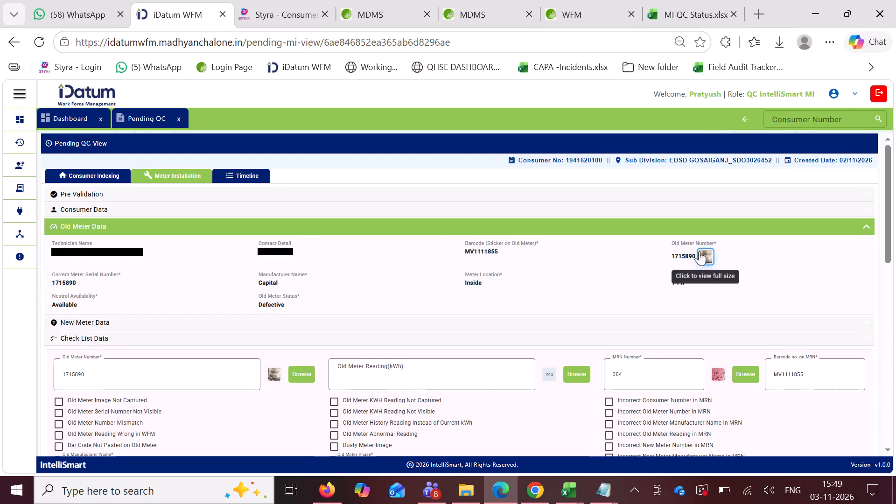
pyautogui.click(705, 252)
pyautogui.tripleClick(412, 392)
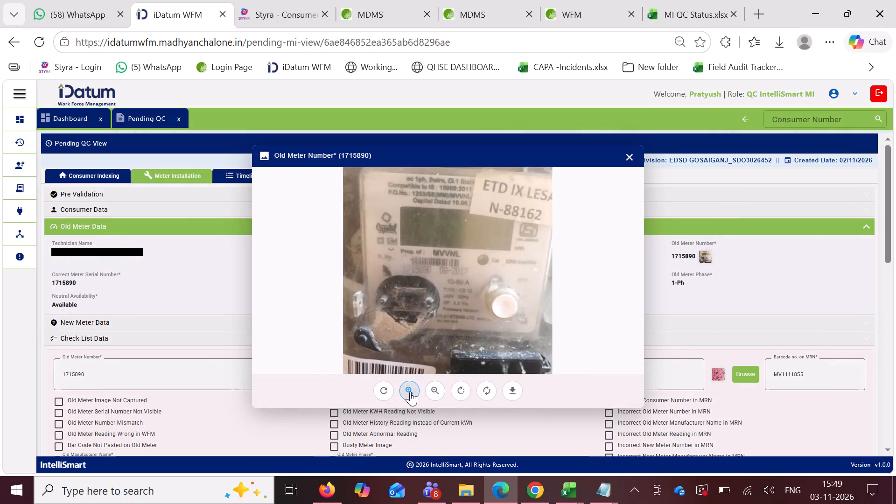
pyautogui.tripleClick(410, 392)
pyautogui.click(410, 392)
pyautogui.click(627, 161)
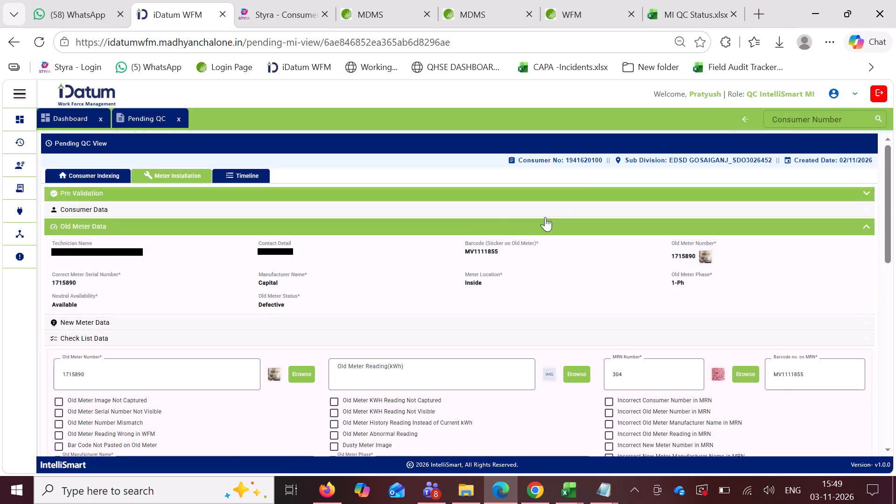
pyautogui.click(496, 225)
pyautogui.click(309, 243)
pyautogui.click(339, 278)
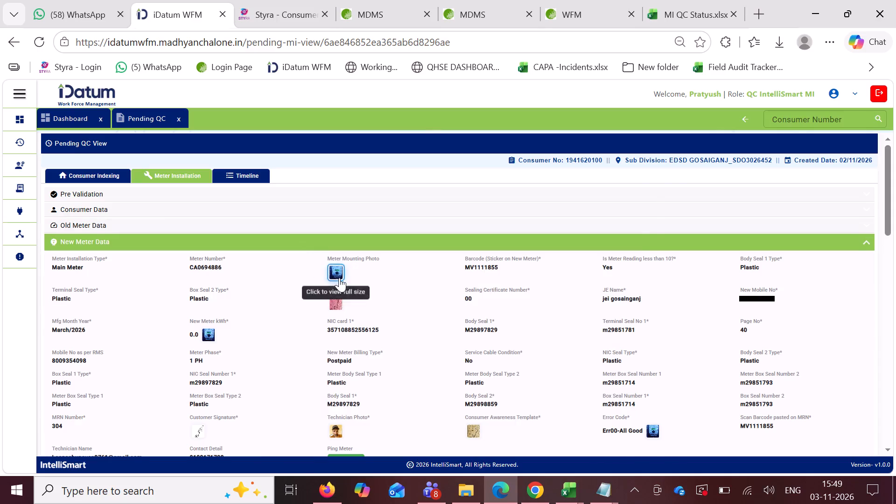
pyautogui.moveTo(416, 422); pyautogui.dragTo(415, 418)
pyautogui.click(405, 395)
pyautogui.click(331, 271)
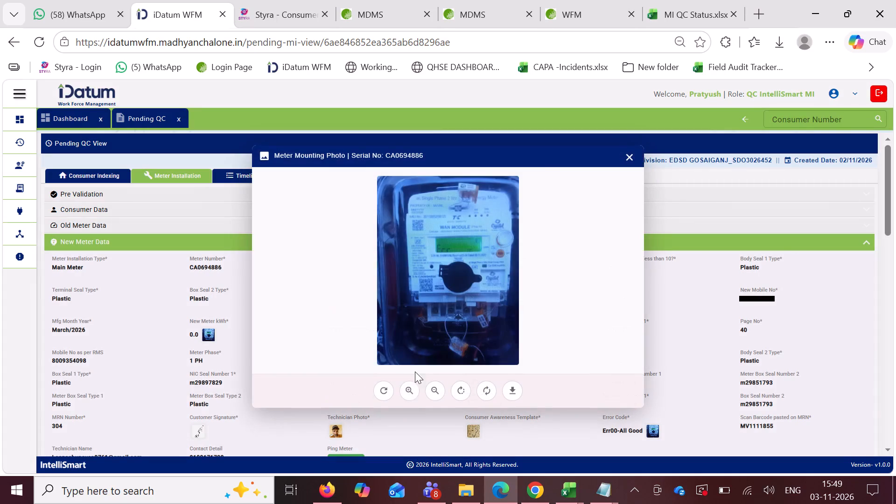
pyautogui.click(406, 391)
pyautogui.tripleClick(406, 388)
pyautogui.tripleClick(406, 387)
pyautogui.tripleClick(406, 387)
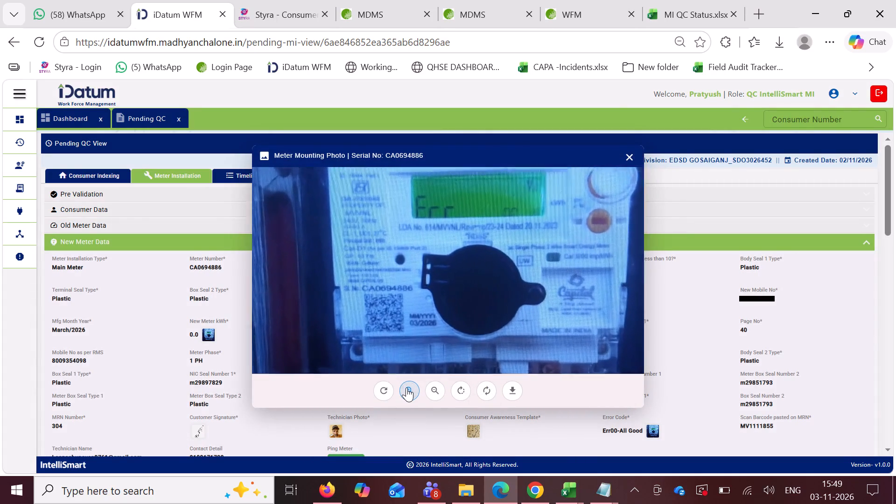
pyautogui.click(632, 152)
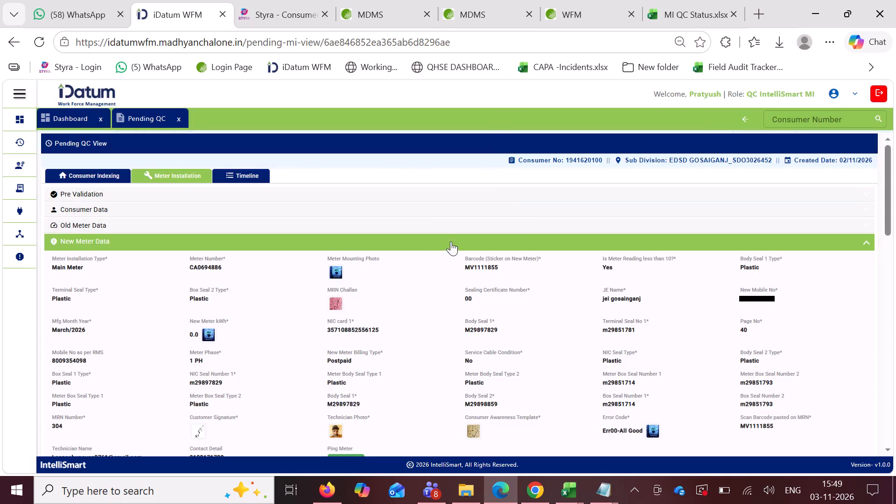
pyautogui.click(333, 309)
pyautogui.tripleClick(463, 398)
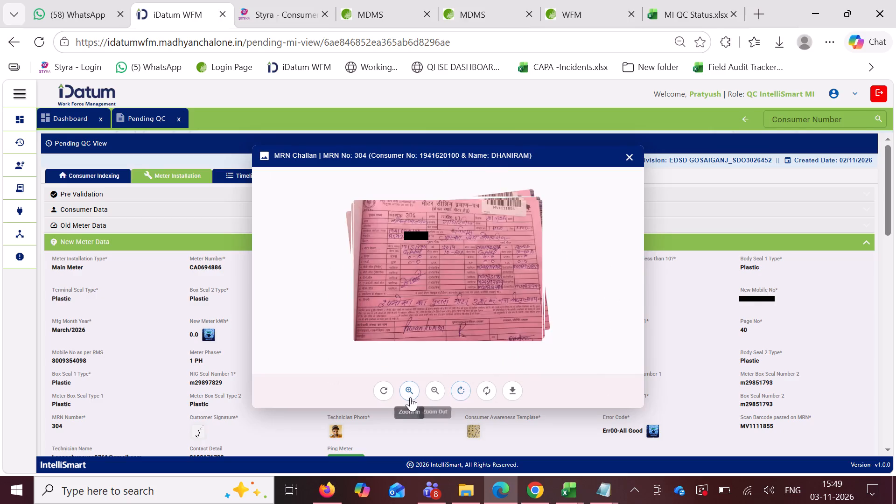
pyautogui.tripleClick(410, 396)
pyautogui.tripleClick(410, 391)
pyautogui.moveTo(429, 276); pyautogui.dragTo(430, 294)
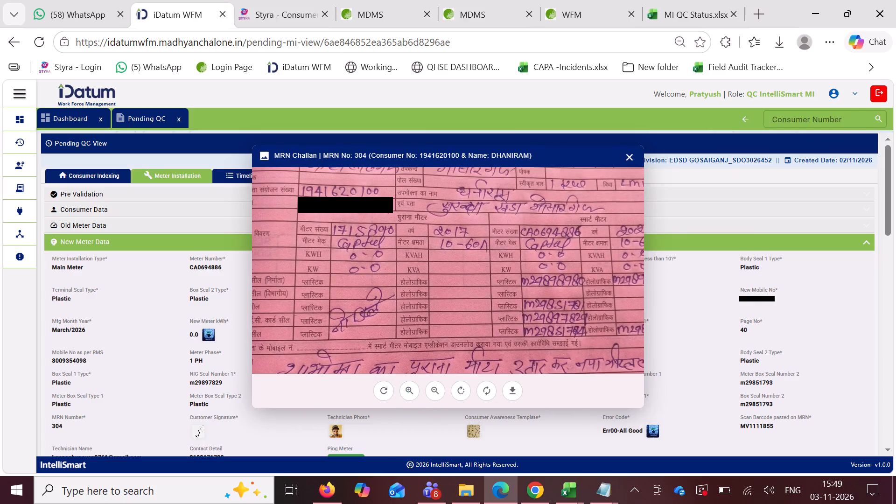
pyautogui.click(631, 152)
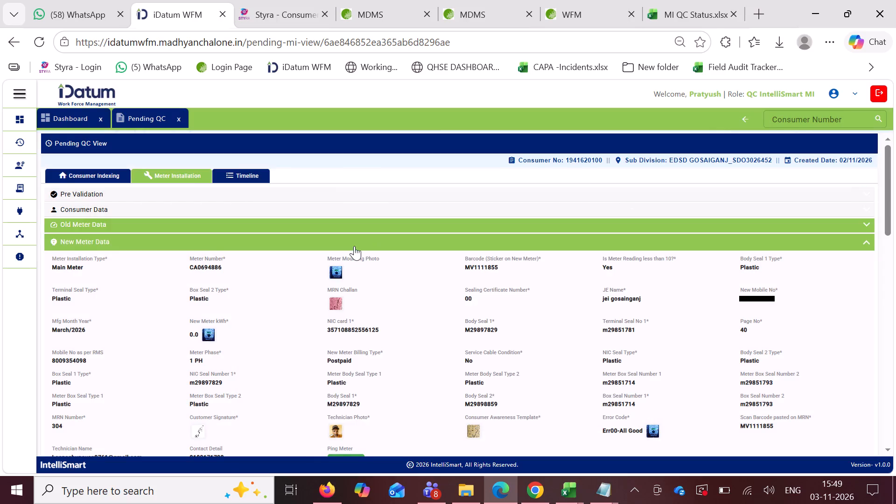
pyautogui.click(350, 245)
pyautogui.scroll(-6, 353, 260)
pyautogui.keyDown('ctrl'); pyautogui.click(337, 380); pyautogui.keyUp('ctrl')
pyautogui.hotkey('ctrl', 'v')
pyautogui.scroll(-7, 350, 369)
pyautogui.moveTo(387, 400); pyautogui.dragTo(391, 405)
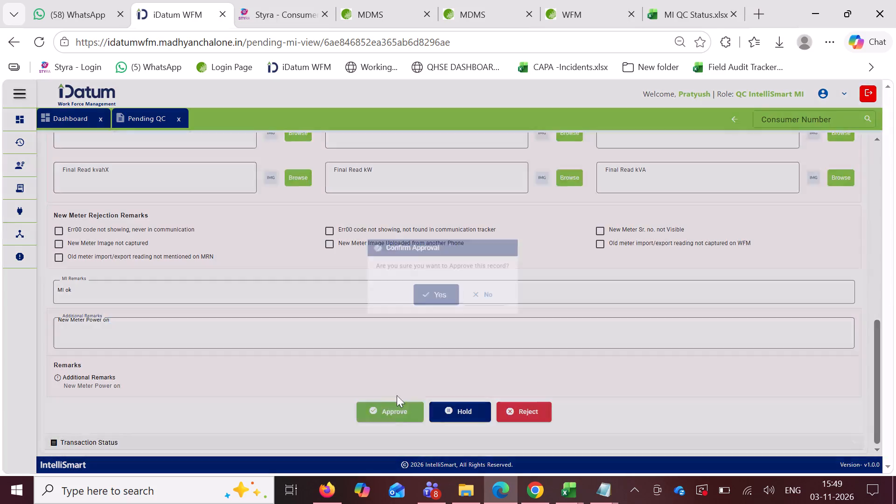
pyautogui.click(432, 283)
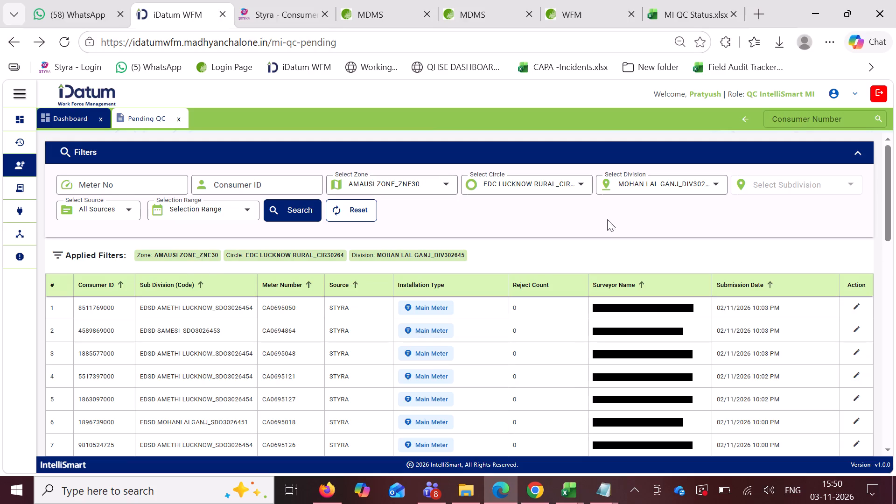
pyautogui.click(864, 308)
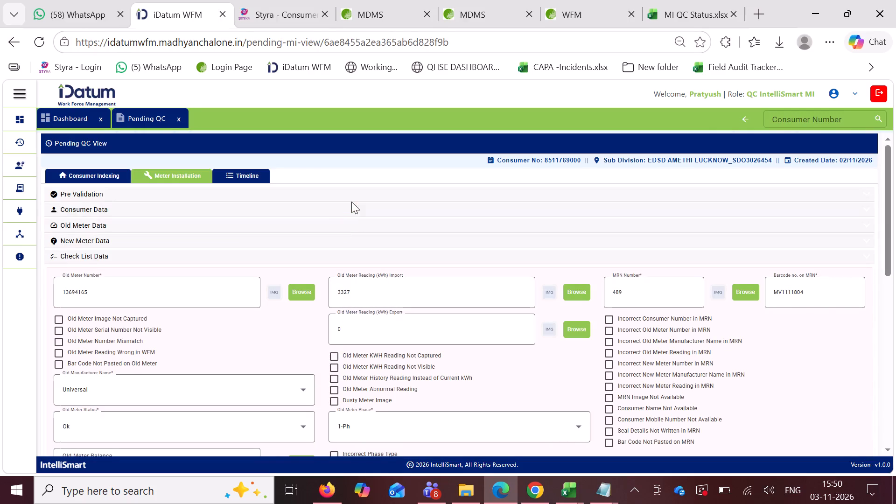
pyautogui.click(334, 218)
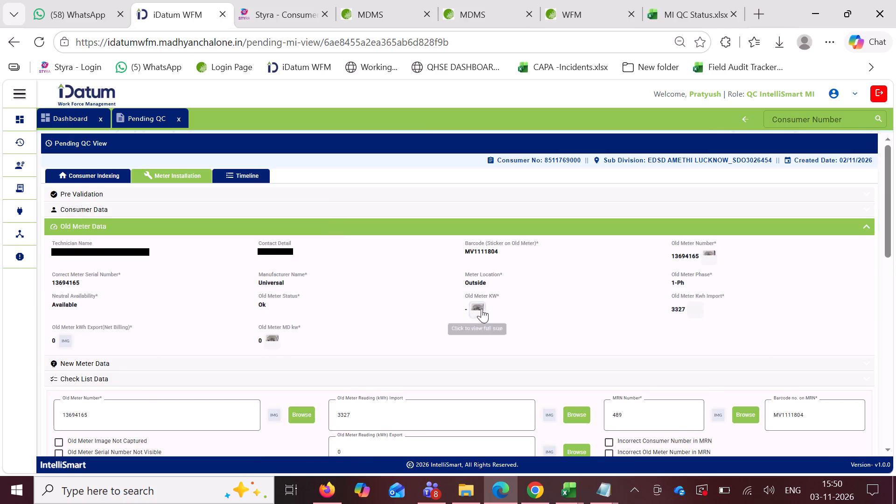
pyautogui.click(476, 312)
pyautogui.tripleClick(417, 388)
pyautogui.tripleClick(417, 388)
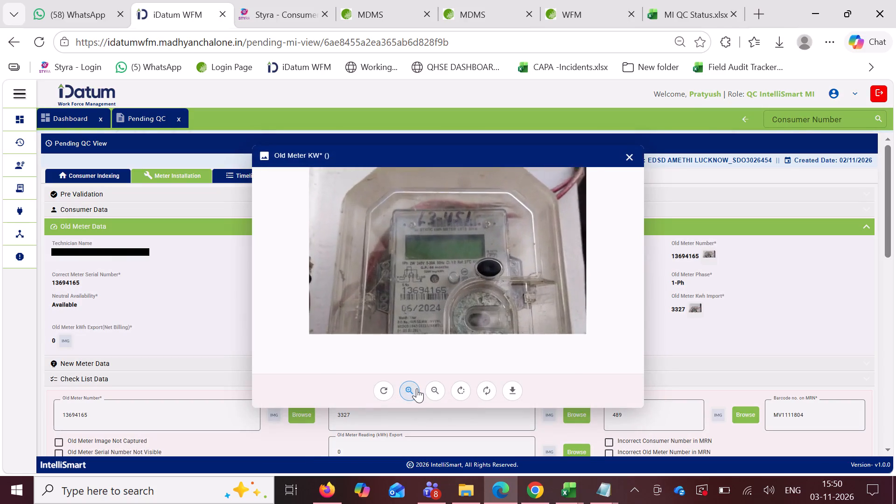
pyautogui.click(417, 388)
pyautogui.click(638, 161)
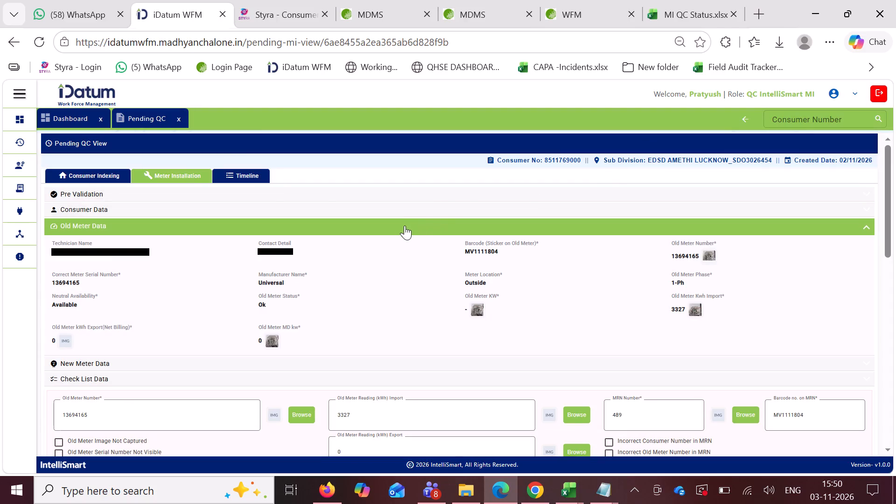
pyautogui.click(407, 220)
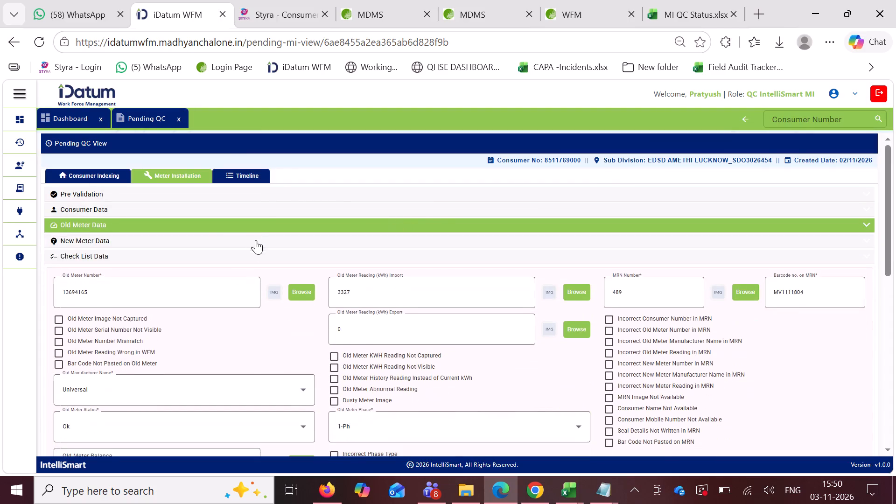
pyautogui.click(259, 237)
pyautogui.click(333, 270)
pyautogui.click(400, 394)
pyautogui.tripleClick(404, 392)
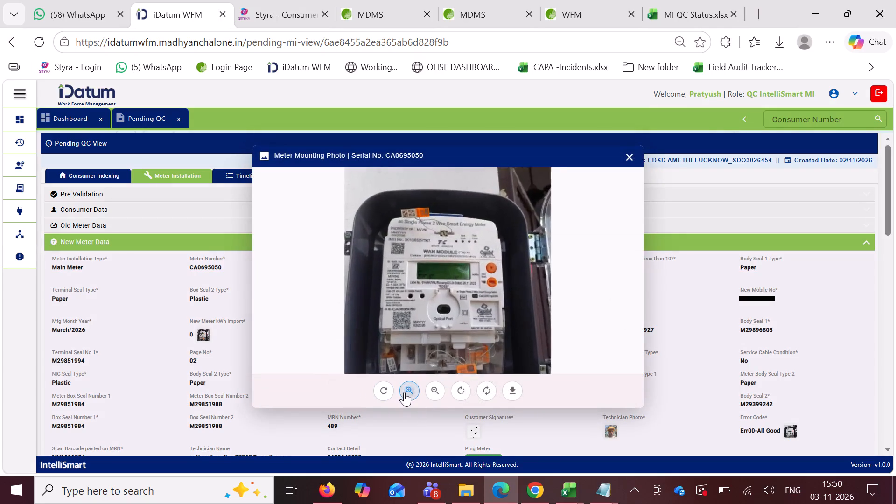
pyautogui.tripleClick(405, 392)
pyautogui.click(405, 390)
pyautogui.click(637, 163)
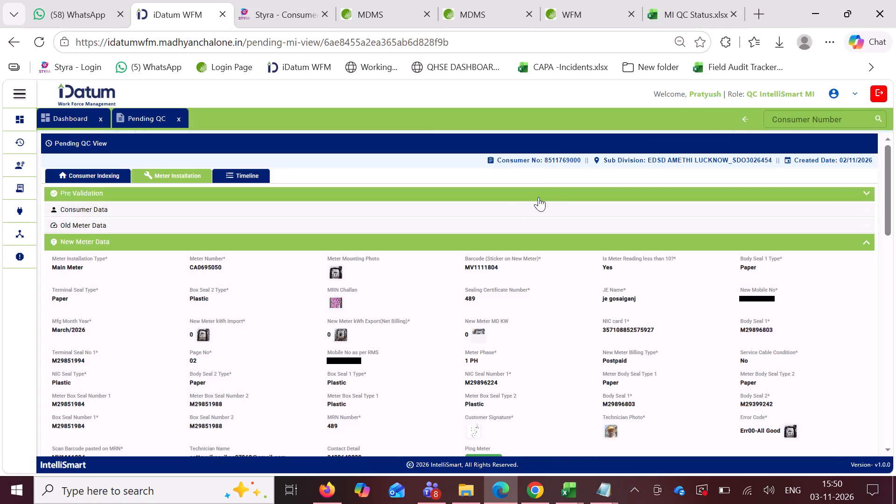
pyautogui.click(335, 304)
pyautogui.tripleClick(455, 389)
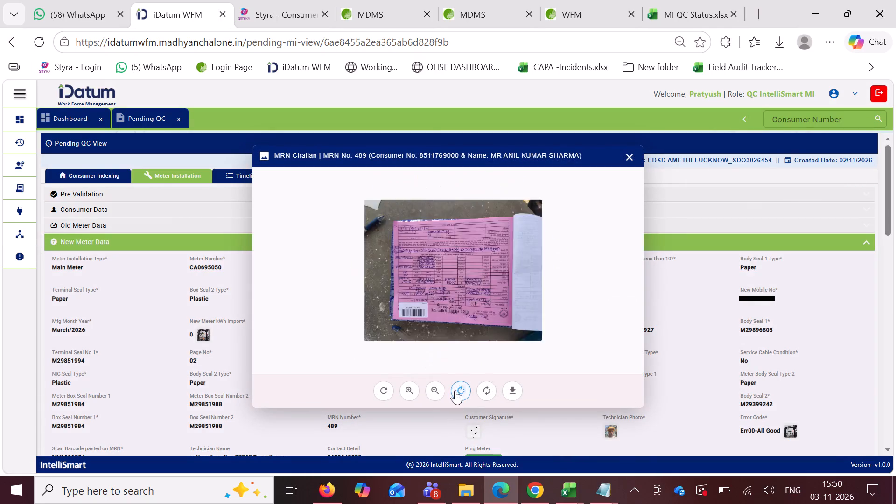
pyautogui.click(387, 396)
pyautogui.tripleClick(406, 392)
pyautogui.click(408, 392)
pyautogui.tripleClick(471, 391)
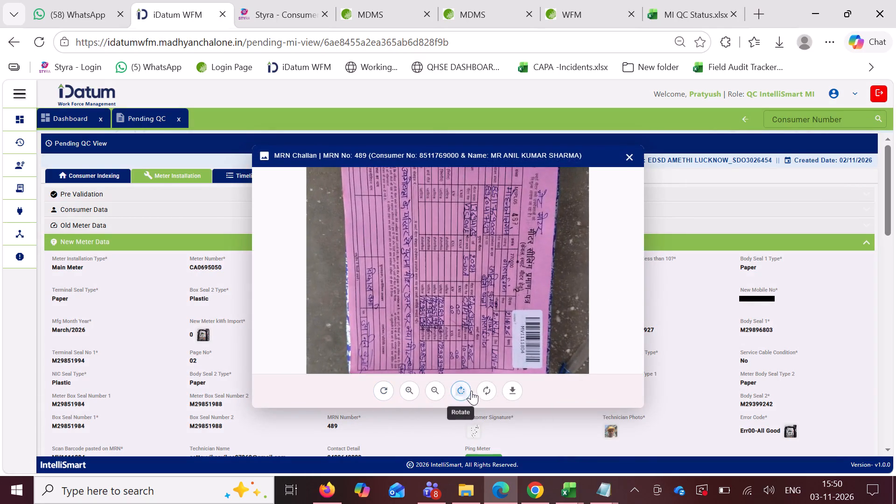
pyautogui.tripleClick(419, 395)
pyautogui.click(419, 395)
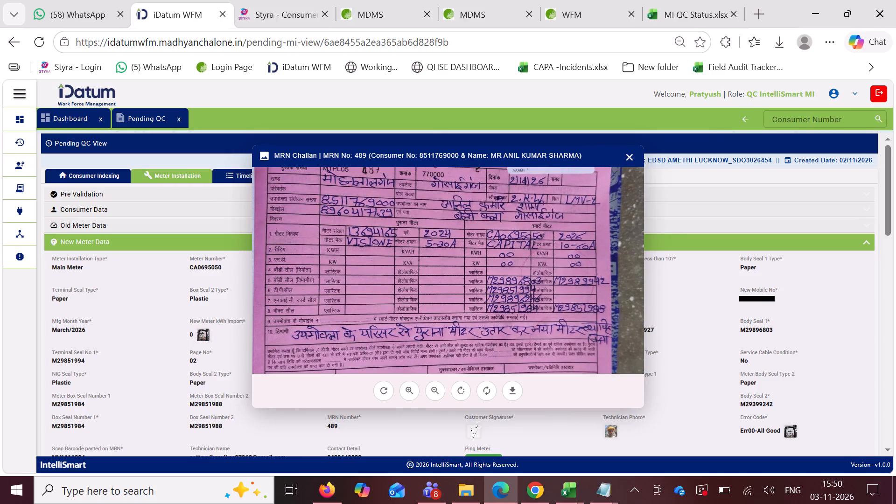
pyautogui.click(626, 149)
pyautogui.click(395, 235)
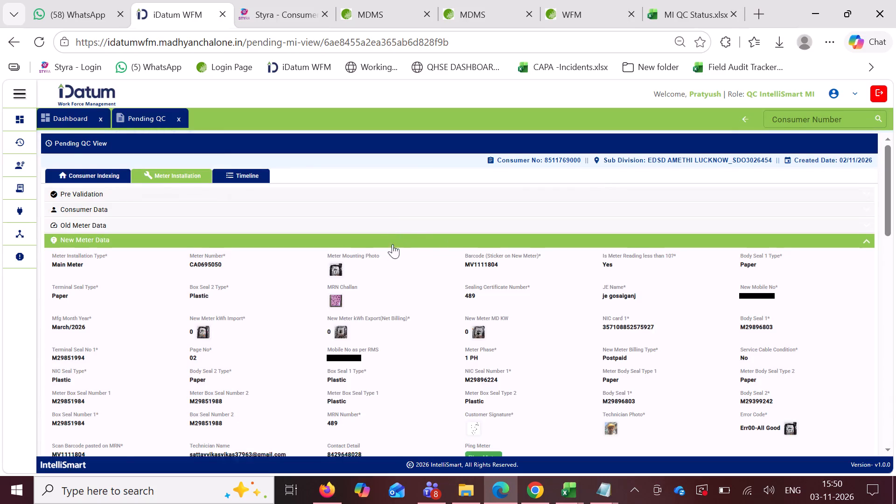
pyautogui.scroll(-5, 393, 250)
pyautogui.keyDown('ctrl'); pyautogui.click(328, 426); pyautogui.keyUp('ctrl')
pyautogui.hotkey('ctrl', 'v')
pyautogui.scroll(-5, 419, 358)
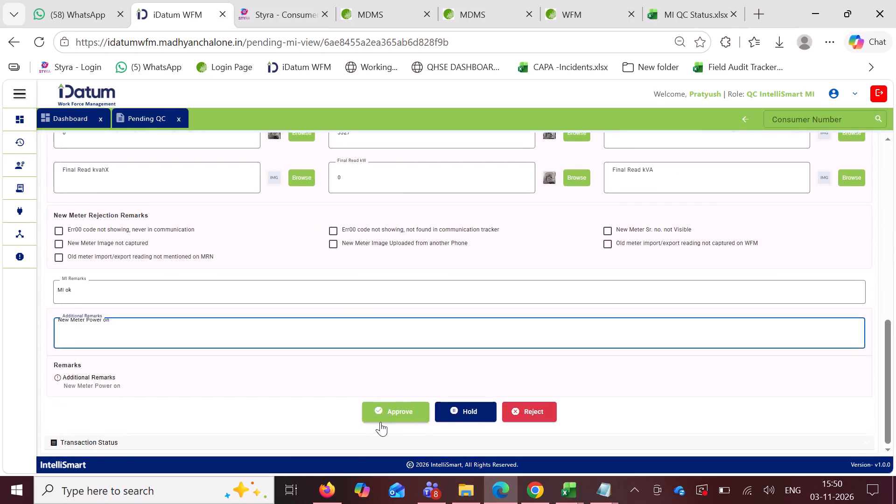
pyautogui.click(380, 422)
pyautogui.click(438, 290)
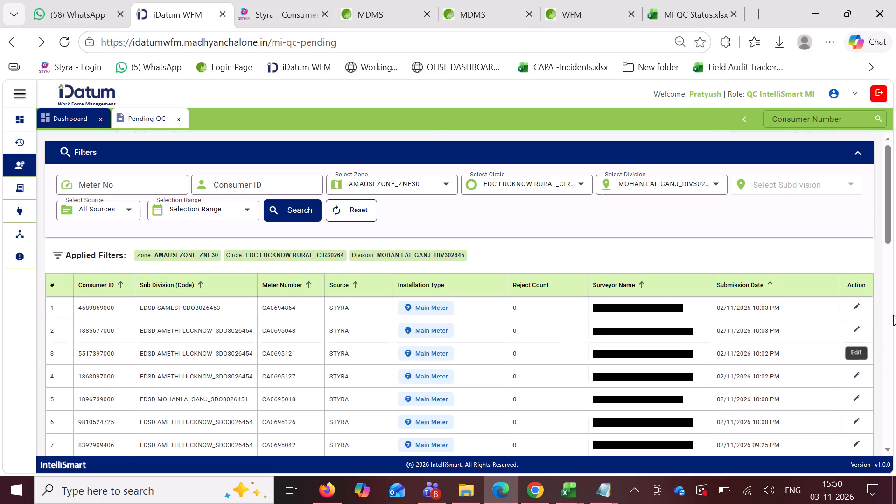
pyautogui.click(856, 301)
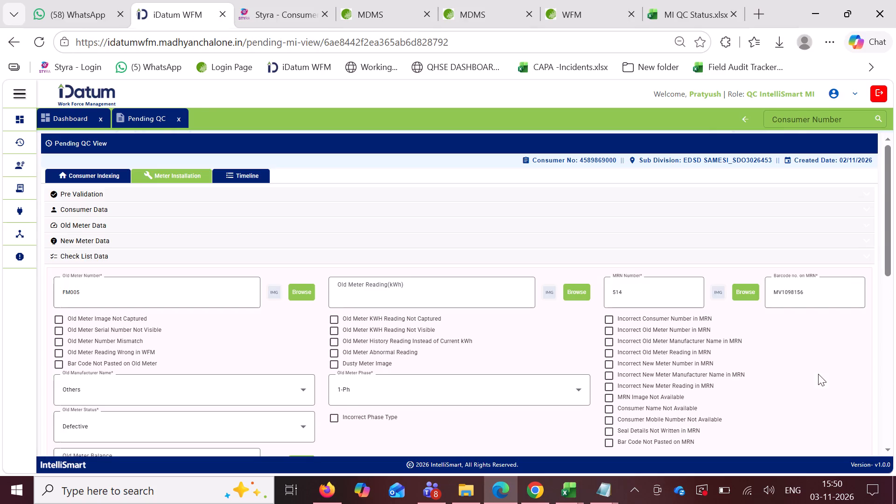
pyautogui.click(315, 221)
pyautogui.click(707, 253)
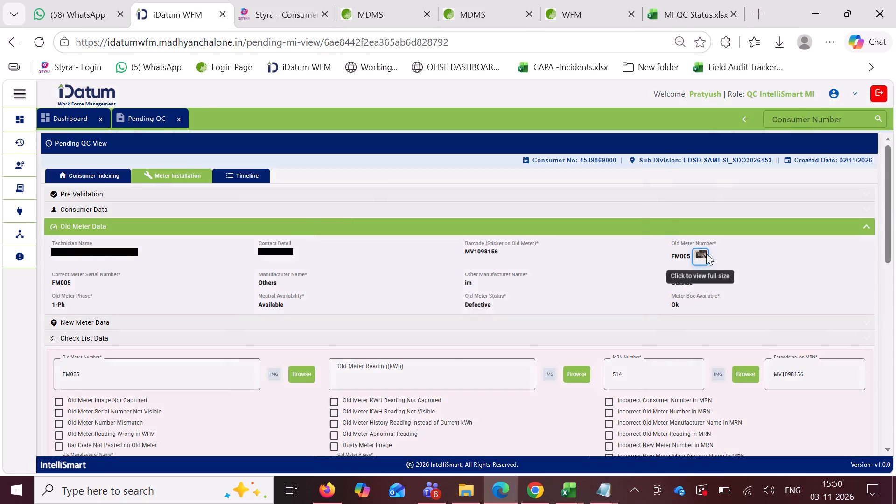
pyautogui.doubleClick(407, 390)
pyautogui.tripleClick(406, 390)
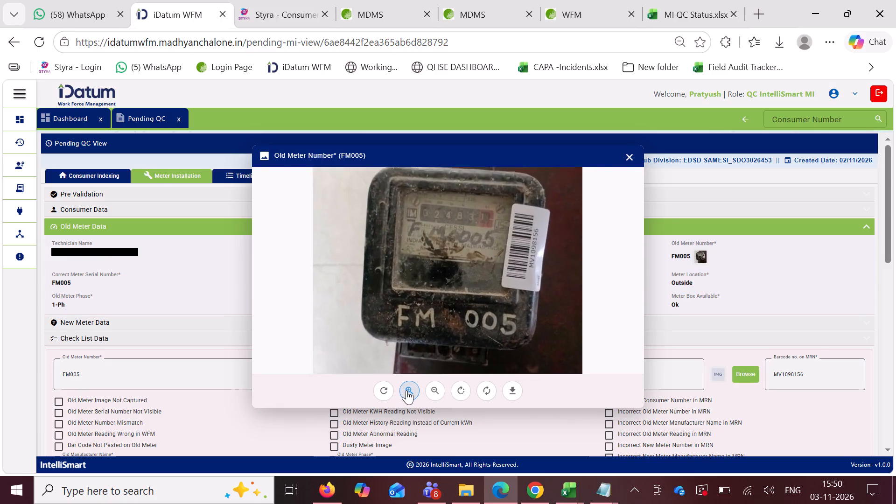
pyautogui.tripleClick(406, 390)
pyautogui.tripleClick(406, 390)
pyautogui.moveTo(456, 259); pyautogui.dragTo(446, 297)
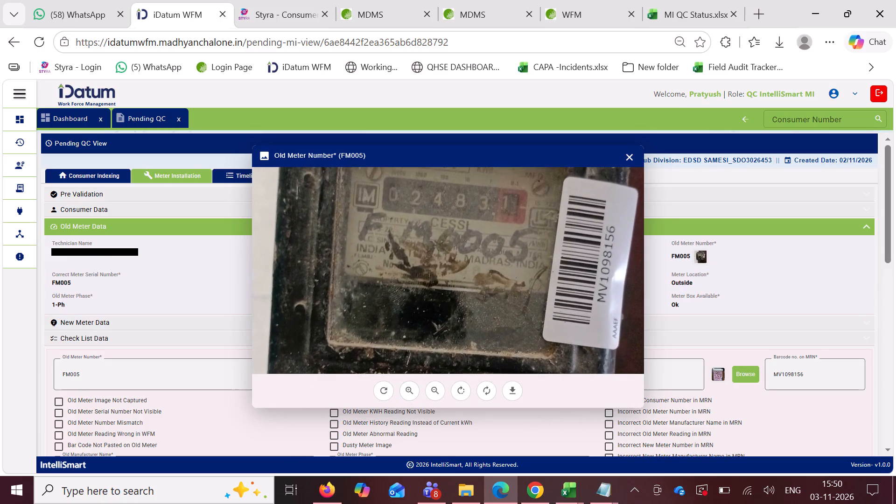
pyautogui.click(644, 156)
pyautogui.click(625, 160)
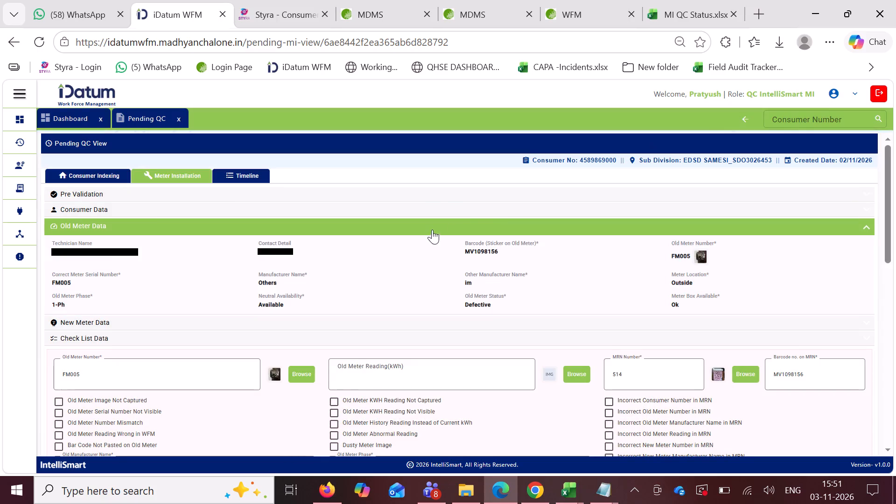
pyautogui.click(432, 230)
pyautogui.click(357, 246)
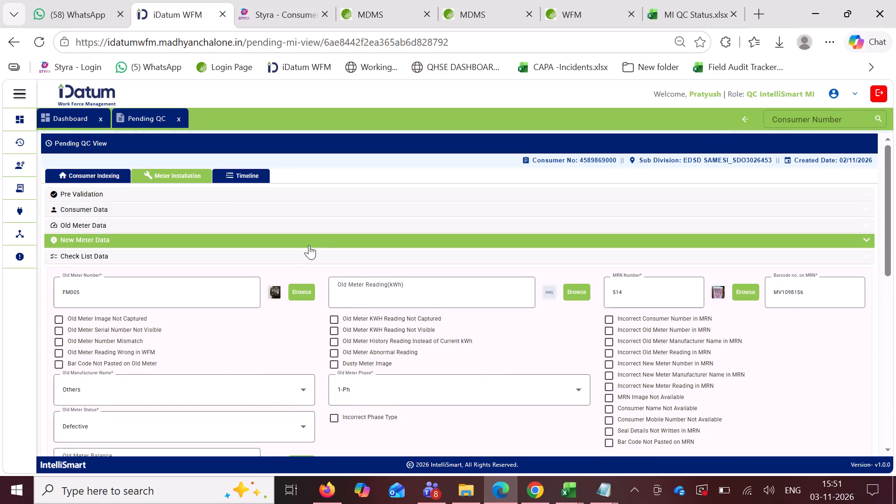
pyautogui.click(309, 245)
pyautogui.click(331, 274)
pyautogui.click(343, 275)
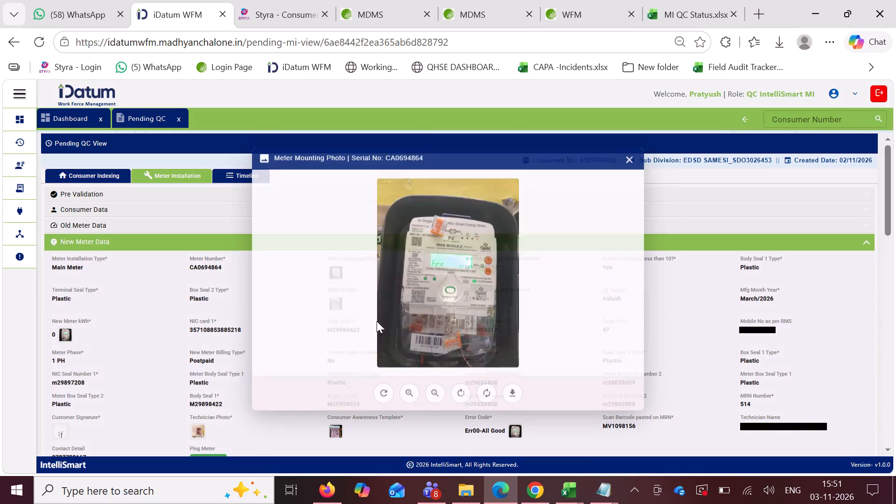
pyautogui.click(422, 383)
pyautogui.click(408, 384)
pyautogui.tripleClick(408, 384)
pyautogui.tripleClick(406, 385)
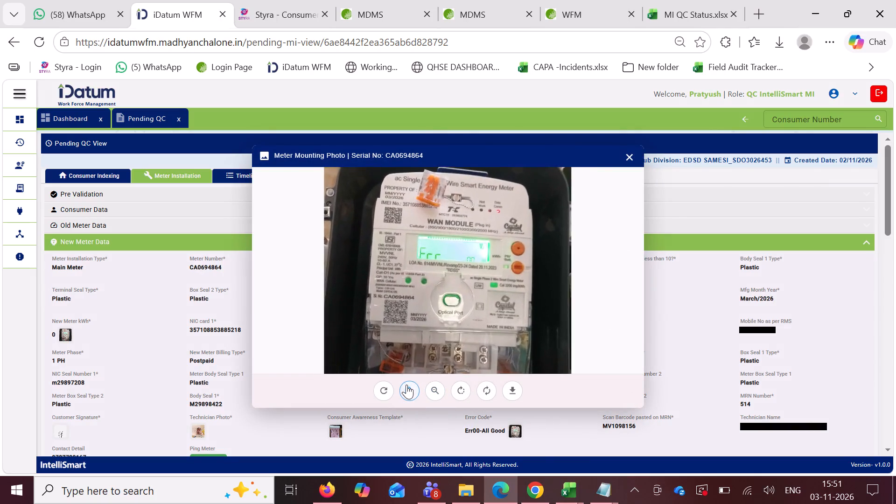
pyautogui.click(406, 384)
pyautogui.click(630, 161)
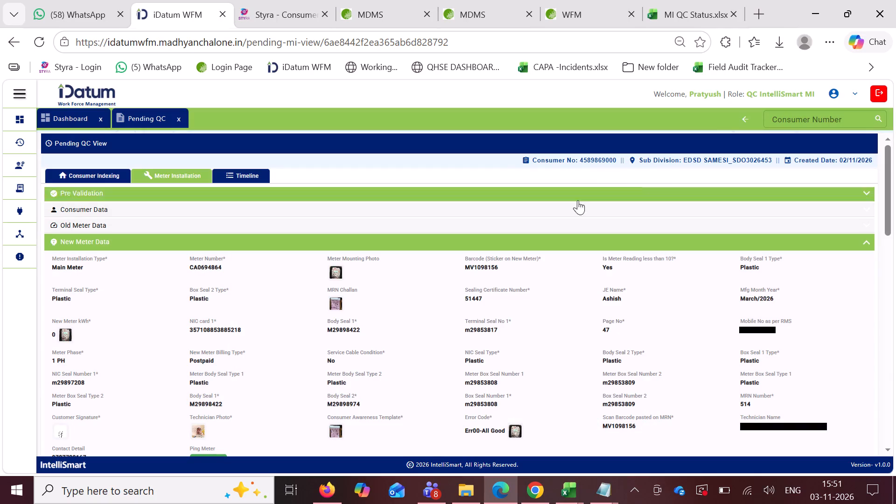
pyautogui.click(334, 302)
pyautogui.click(449, 383)
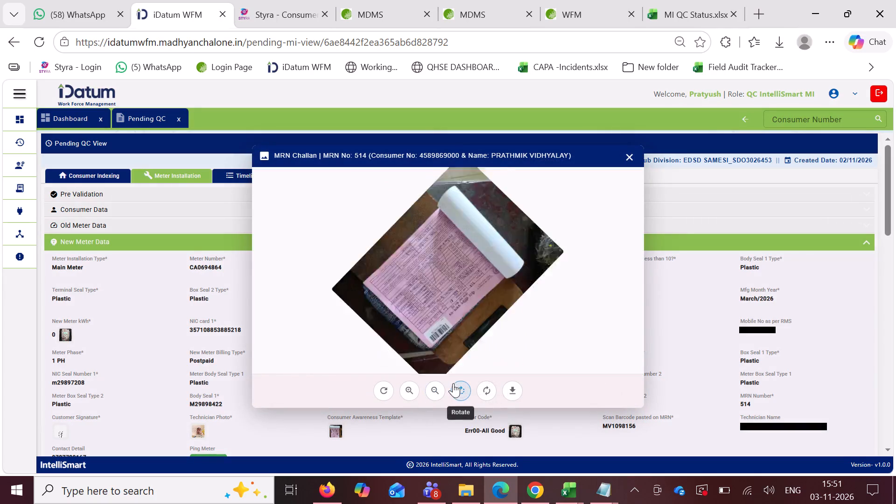
pyautogui.doubleClick(454, 383)
pyautogui.tripleClick(402, 392)
pyautogui.tripleClick(401, 393)
pyautogui.doubleClick(402, 394)
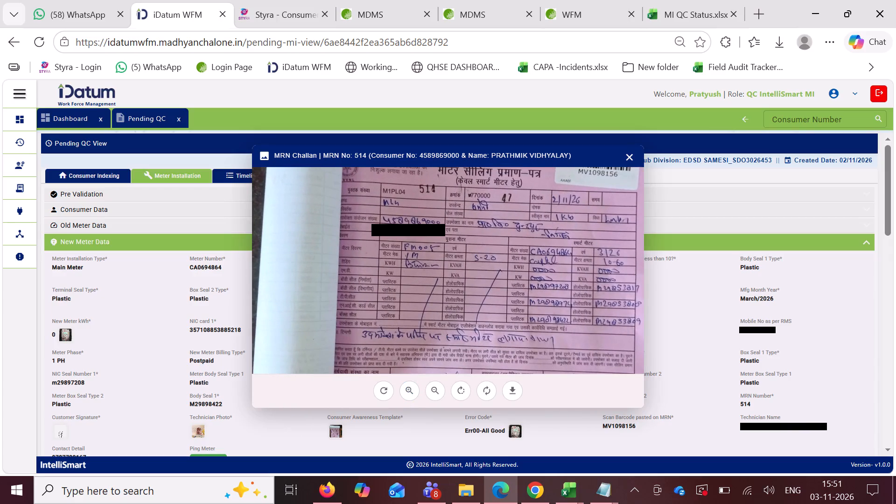
pyautogui.click(640, 158)
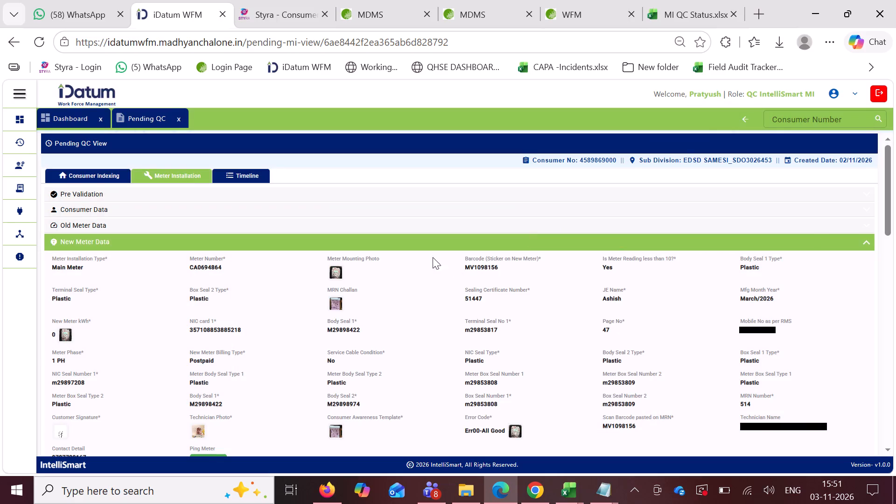
pyautogui.click(425, 245)
pyautogui.scroll(-5, 406, 279)
pyautogui.keyDown('ctrl'); pyautogui.click(298, 433); pyautogui.keyUp('ctrl')
pyautogui.hotkey('ctrl', 'v')
pyautogui.keyDown('ctrl'); pyautogui.scroll(-2, 334, 392); pyautogui.keyUp('ctrl')
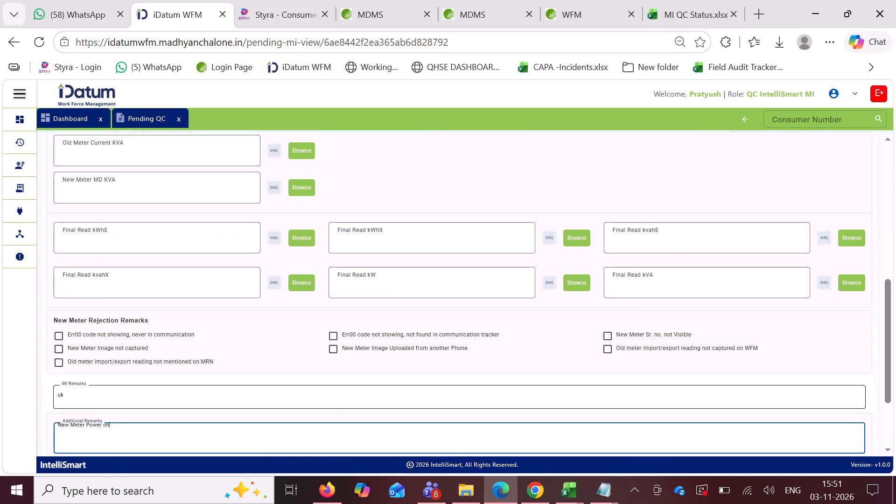
pyautogui.keyDown('ctrl'); pyautogui.scroll(-3, 333, 392); pyautogui.keyUp('ctrl')
pyautogui.click(384, 425)
pyautogui.click(438, 293)
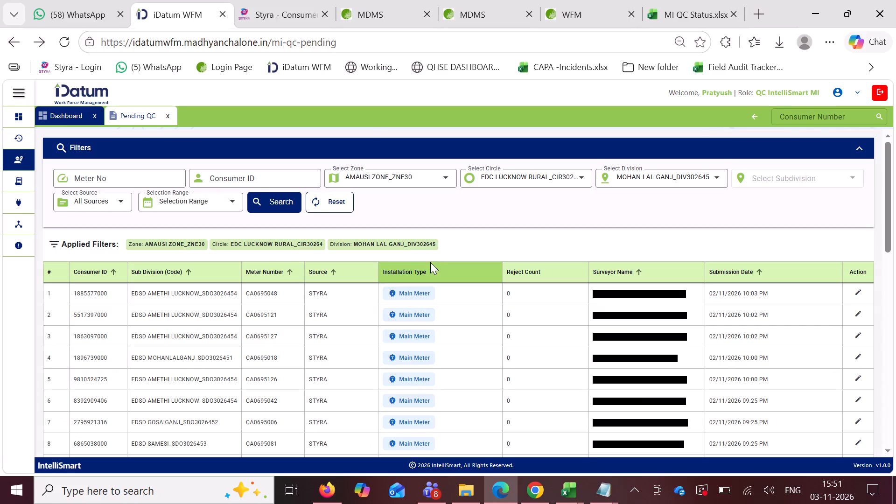
pyautogui.click(855, 291)
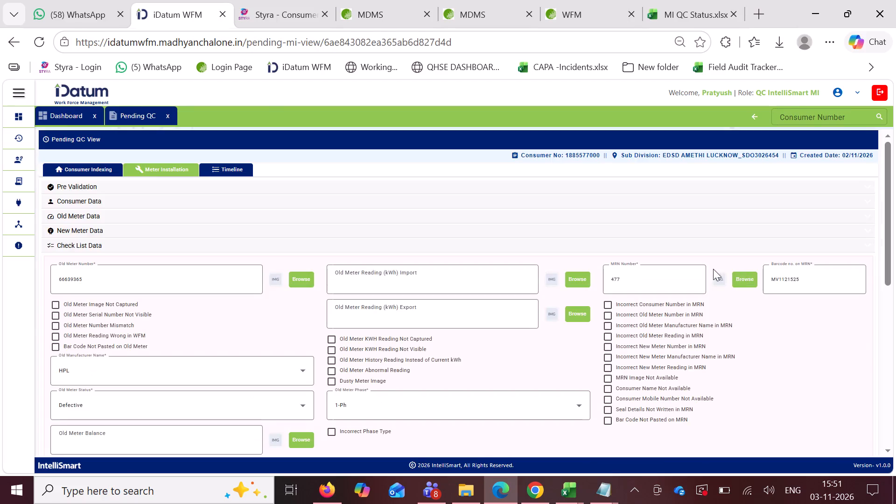
pyautogui.click(372, 217)
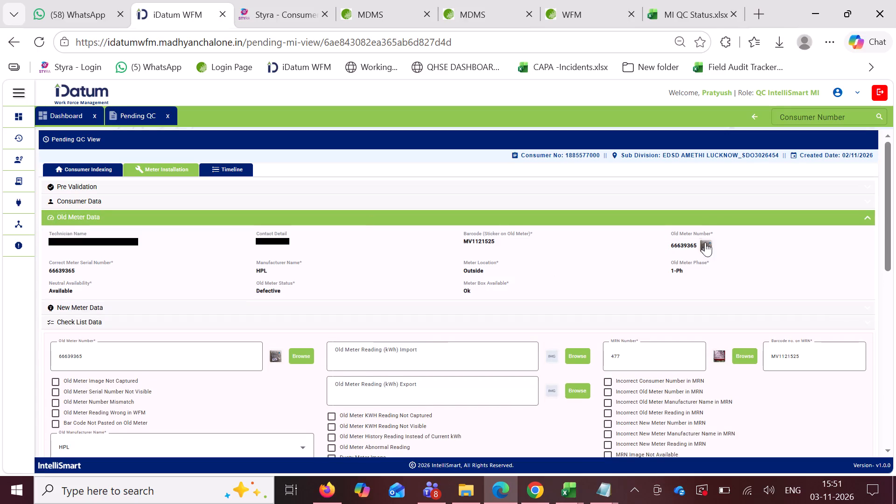
pyautogui.click(711, 242)
pyautogui.click(419, 388)
pyautogui.tripleClick(415, 389)
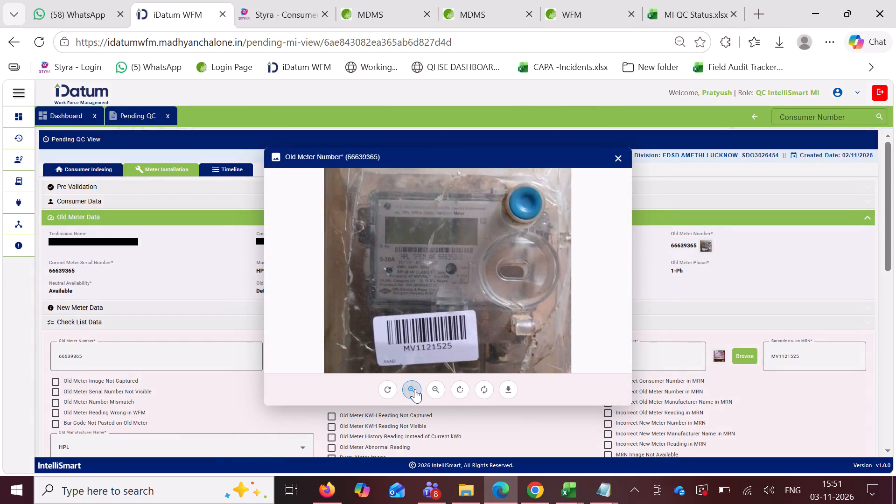
pyautogui.tripleClick(415, 389)
pyautogui.click(414, 387)
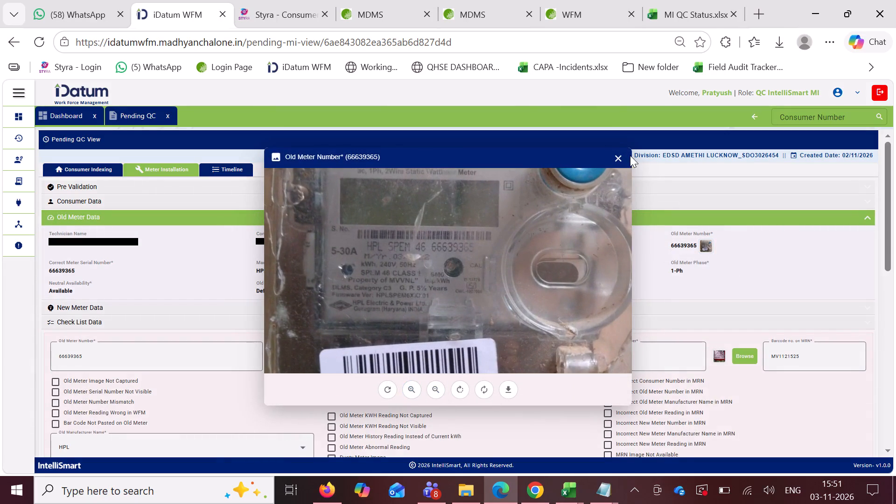
pyautogui.click(630, 155)
pyautogui.click(623, 160)
pyautogui.click(480, 215)
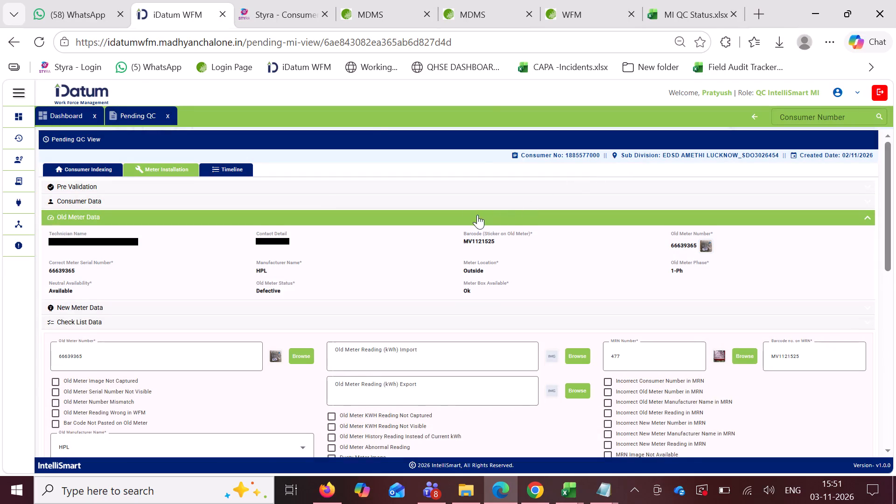
pyautogui.click(396, 233)
pyautogui.click(334, 259)
pyautogui.tripleClick(402, 392)
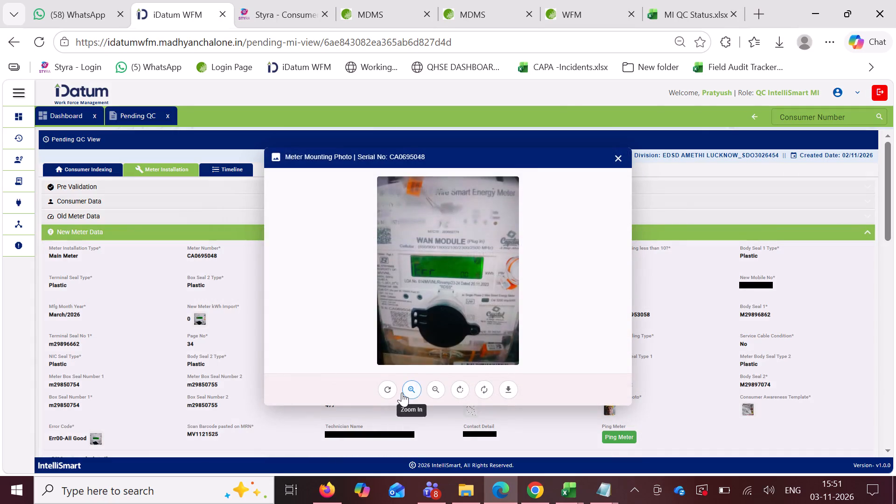
pyautogui.doubleClick(402, 392)
pyautogui.click(622, 158)
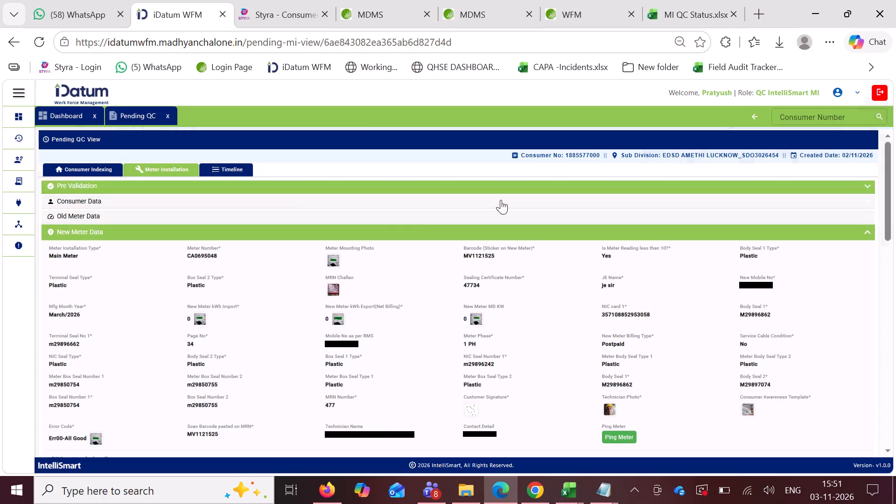
pyautogui.click(344, 289)
pyautogui.click(341, 288)
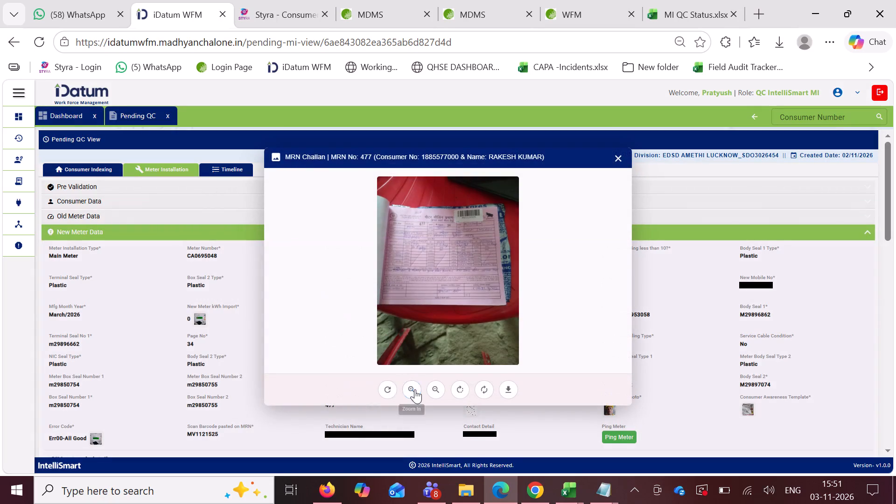
pyautogui.doubleClick(415, 389)
pyautogui.tripleClick(419, 388)
pyautogui.tripleClick(419, 387)
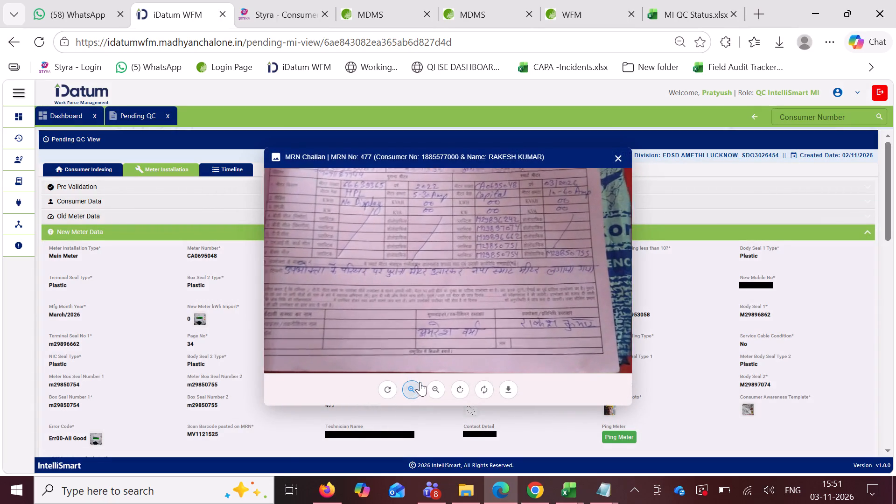
pyautogui.moveTo(434, 301); pyautogui.dragTo(437, 340)
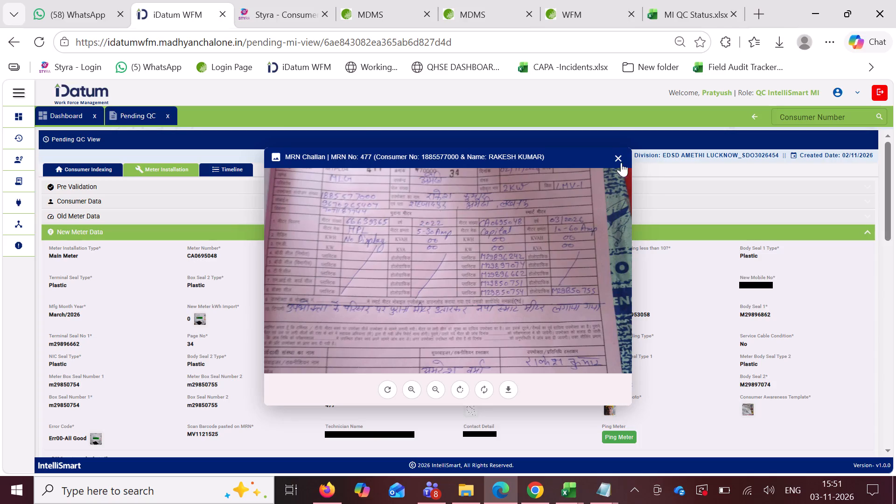
pyautogui.click(621, 162)
pyautogui.click(406, 235)
pyautogui.scroll(-5, 424, 255)
pyautogui.keyDown('ctrl'); pyautogui.click(366, 384); pyautogui.keyUp('ctrl')
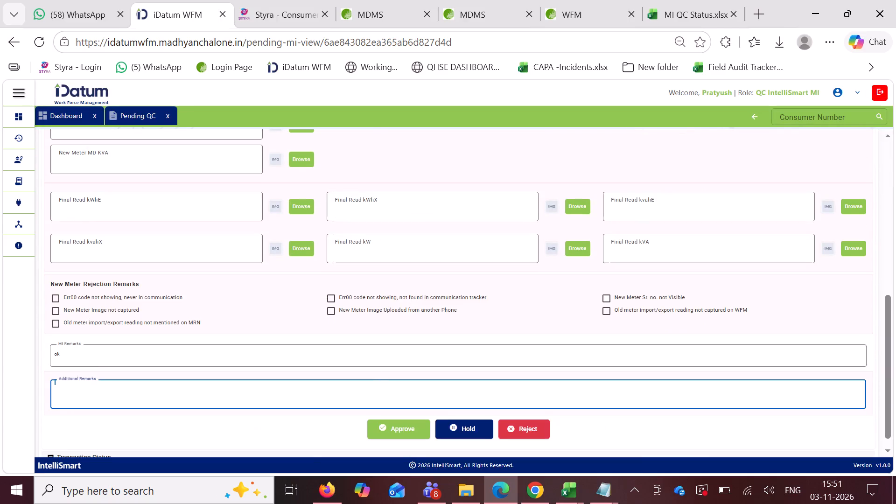
pyautogui.hotkey('ctrl', 'v')
pyautogui.keyDown('ctrl'); pyautogui.scroll(-6, 401, 361); pyautogui.keyUp('ctrl')
pyautogui.click(402, 421)
pyautogui.moveTo(434, 286); pyautogui.dragTo(439, 286)
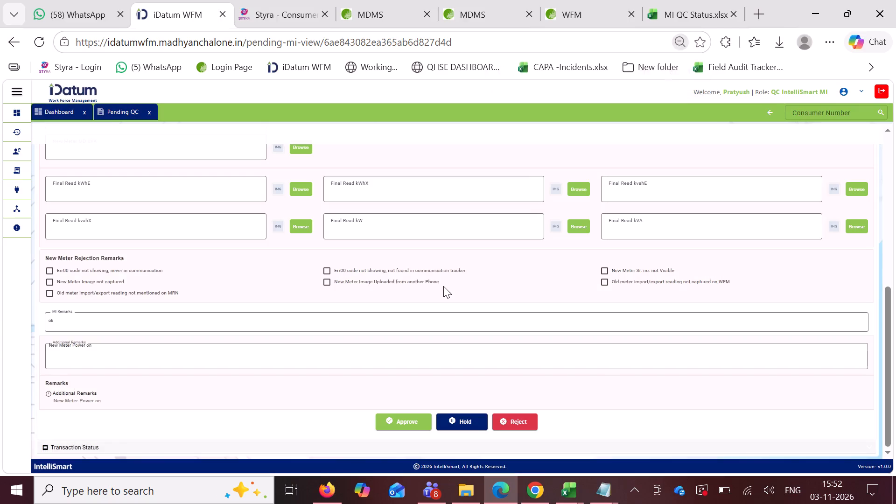
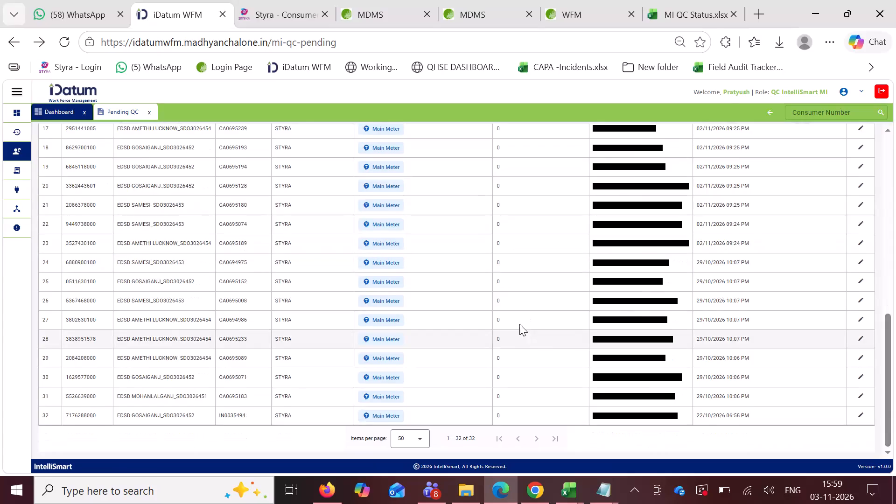
pyautogui.scroll(13, 522, 344)
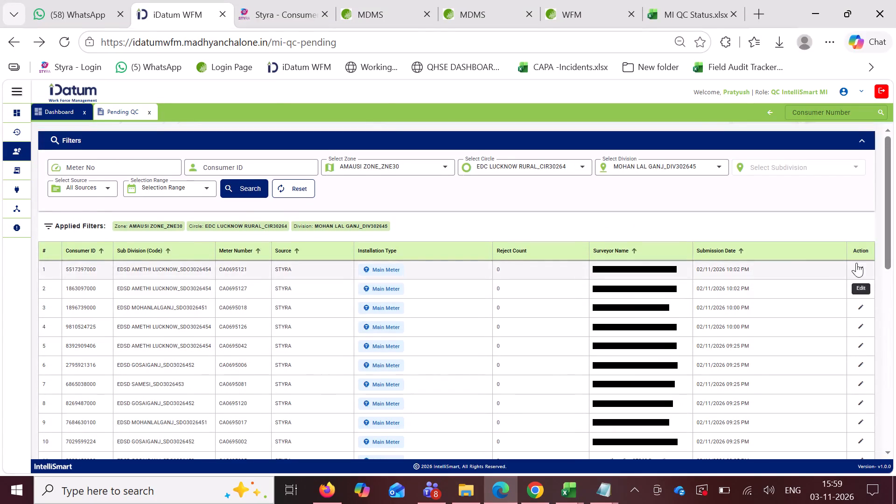
pyautogui.click(856, 263)
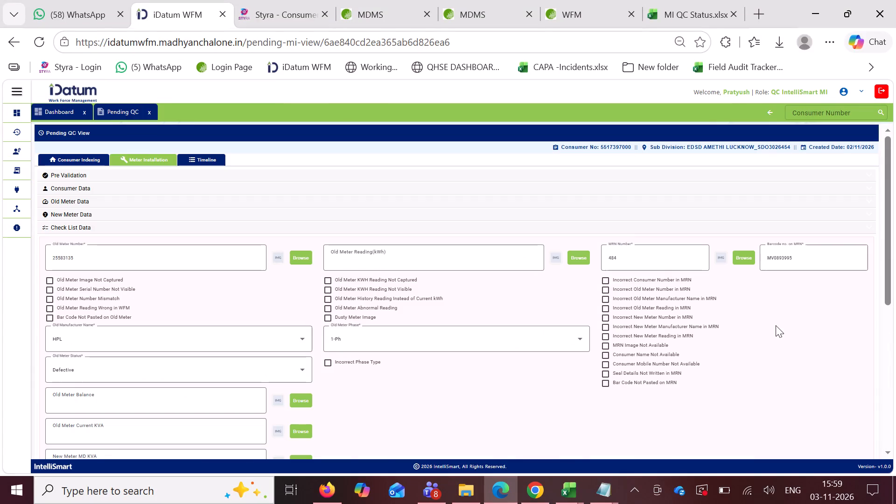
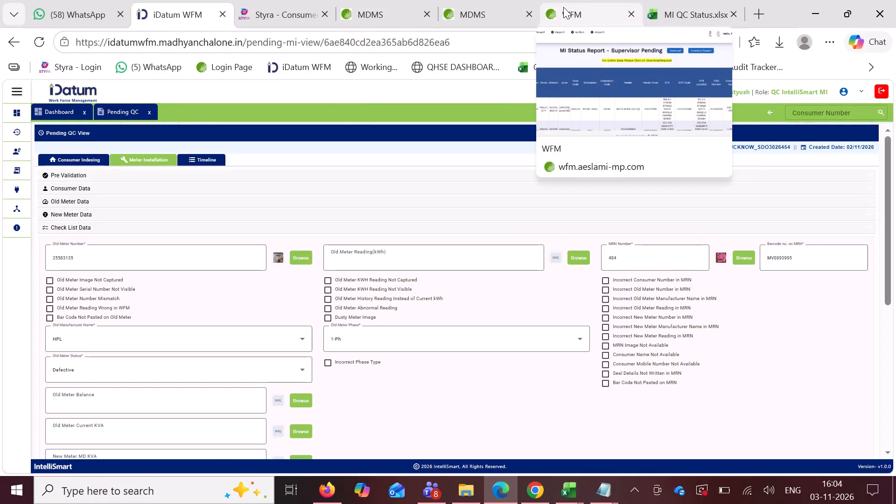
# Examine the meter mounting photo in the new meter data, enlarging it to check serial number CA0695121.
pyautogui.click(294, 210)
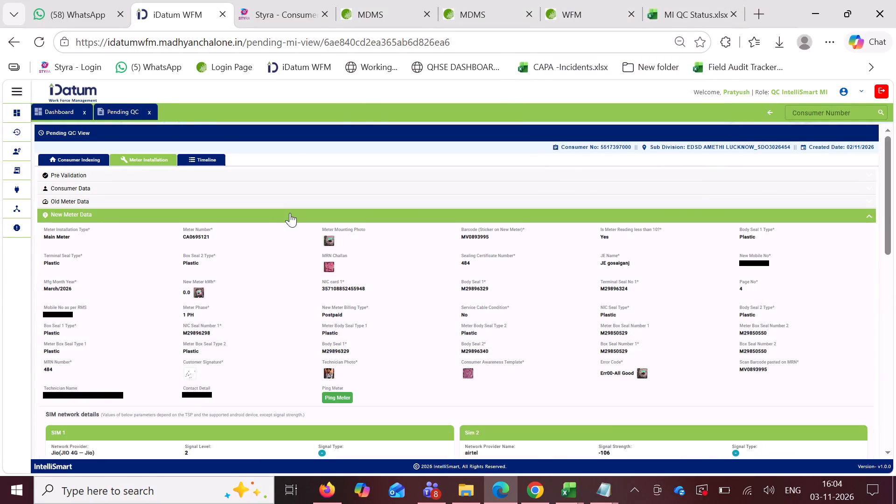
pyautogui.click(329, 242)
pyautogui.tripleClick(424, 385)
pyautogui.tripleClick(423, 384)
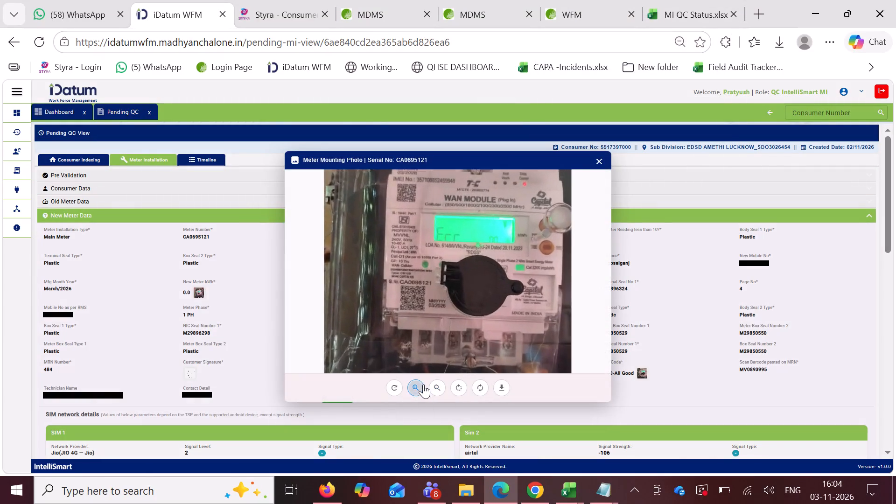
pyautogui.click(595, 168)
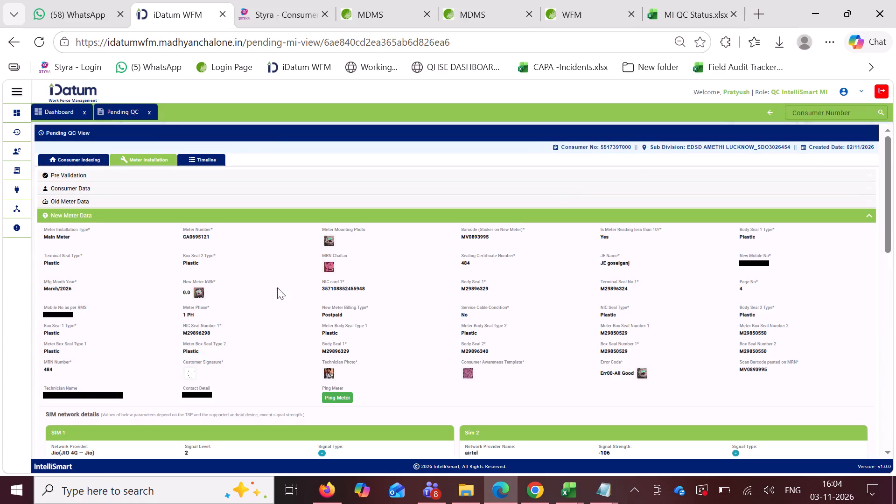
pyautogui.click(325, 269)
pyautogui.tripleClick(468, 390)
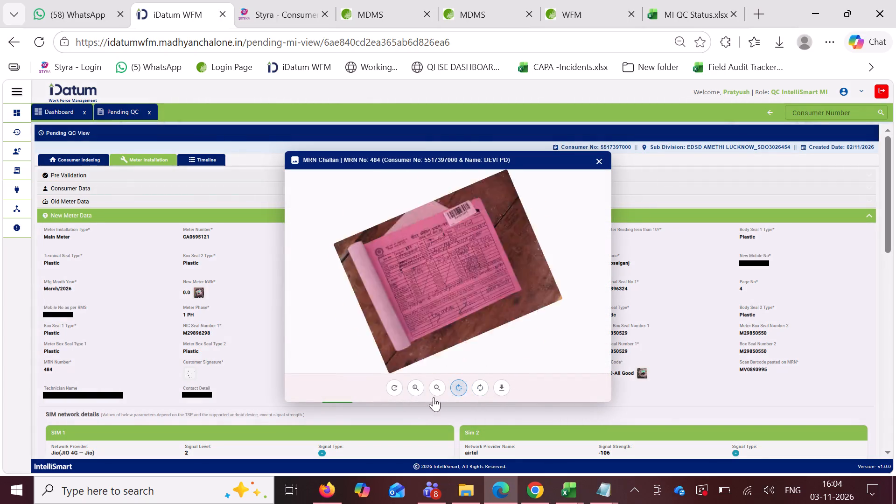
pyautogui.tripleClick(412, 392)
pyautogui.tripleClick(413, 393)
pyautogui.click(413, 393)
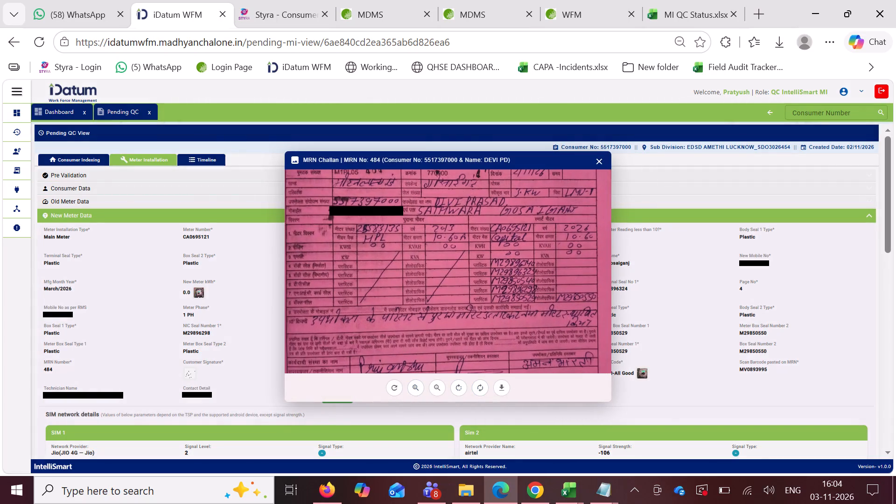
pyautogui.click(596, 161)
pyautogui.click(394, 207)
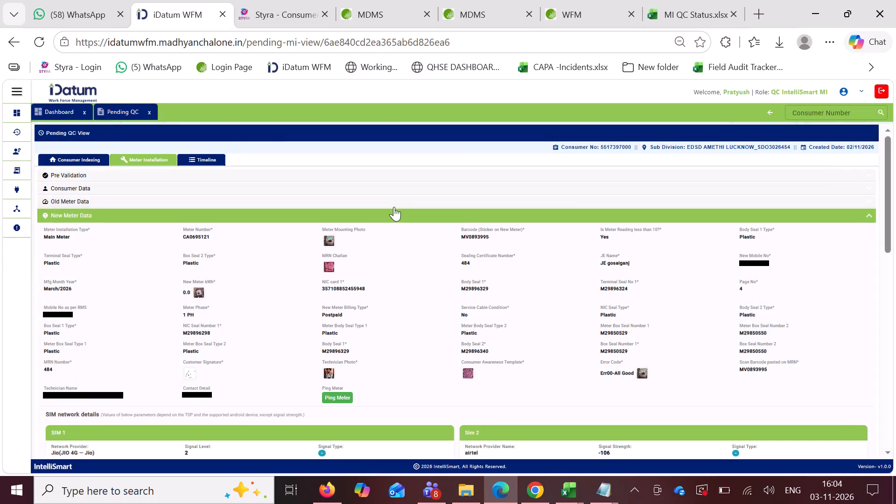
pyautogui.click(694, 229)
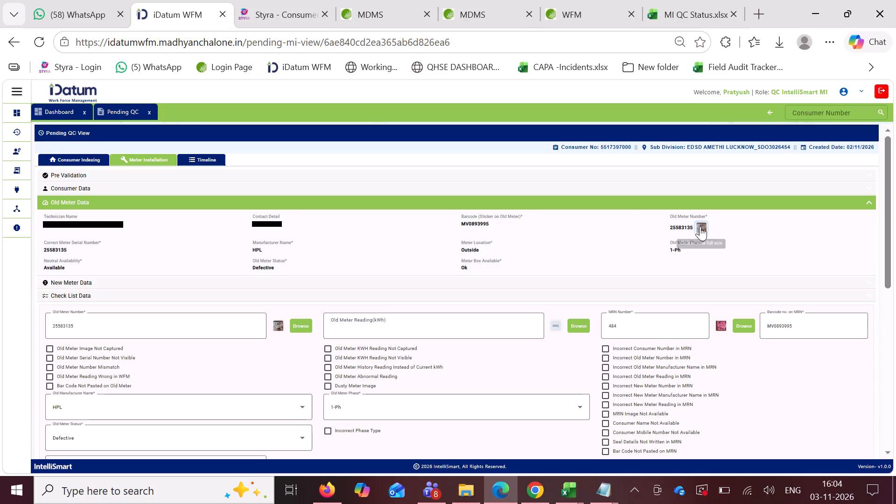
pyautogui.click(700, 229)
pyautogui.click(599, 161)
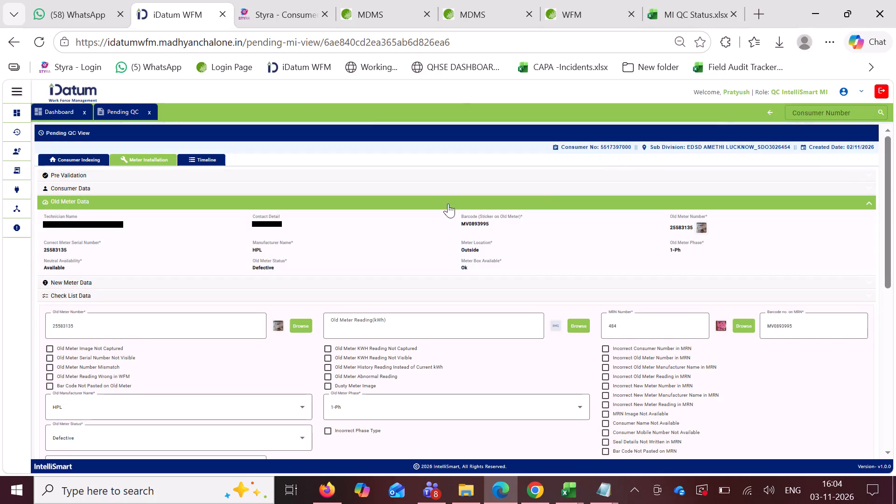
pyautogui.click(449, 198)
pyautogui.scroll(-5, 437, 235)
pyautogui.click(304, 405)
pyautogui.hotkey('ctrl', 'v')
pyautogui.keyDown('ctrl'); pyautogui.moveTo(363, 350); pyautogui.dragTo(371, 355); pyautogui.keyUp('ctrl')
pyautogui.scroll(-5, 370, 352)
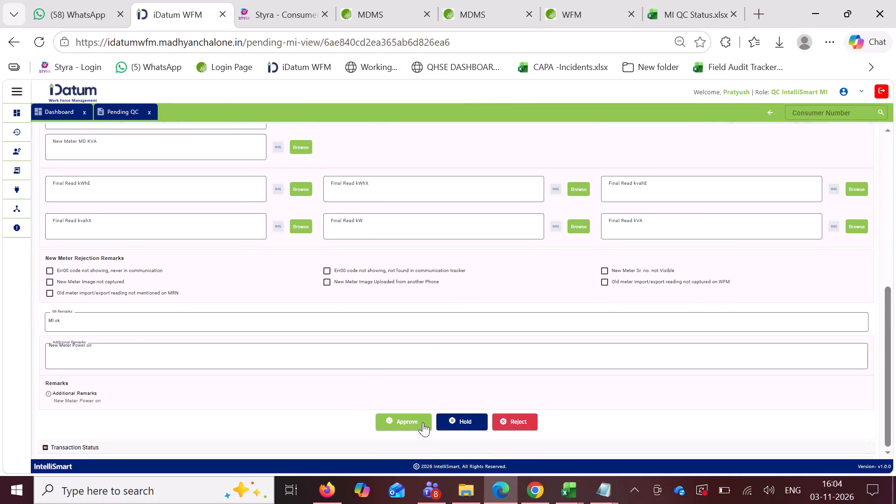
pyautogui.click(420, 429)
pyautogui.click(448, 300)
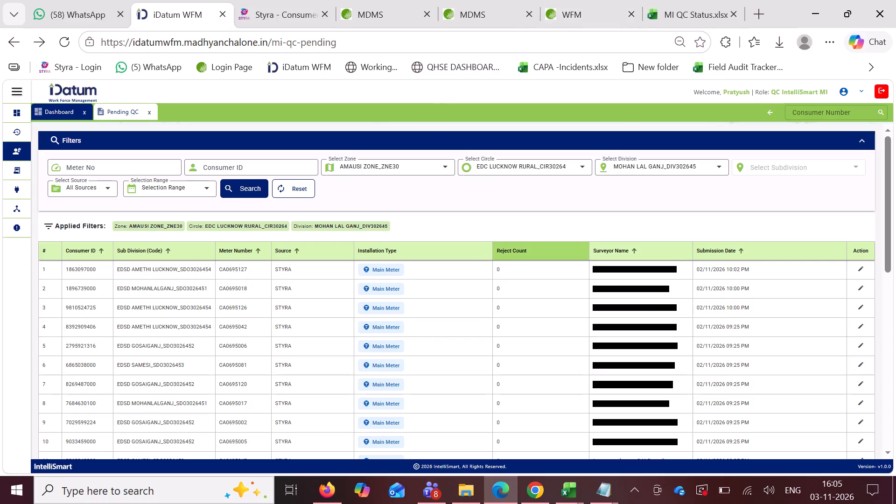
pyautogui.click(854, 273)
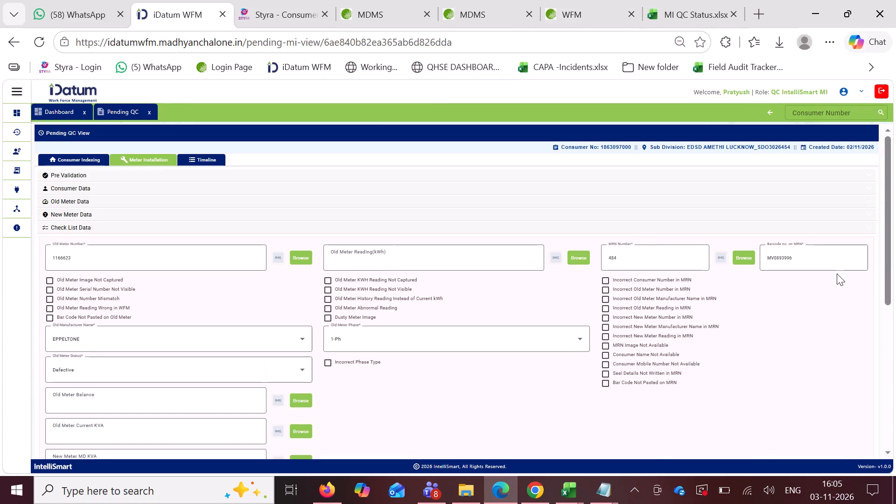
# Examine the enlarged old meter number photo in the old meter data to check its serial number and barcode.
pyautogui.click(571, 202)
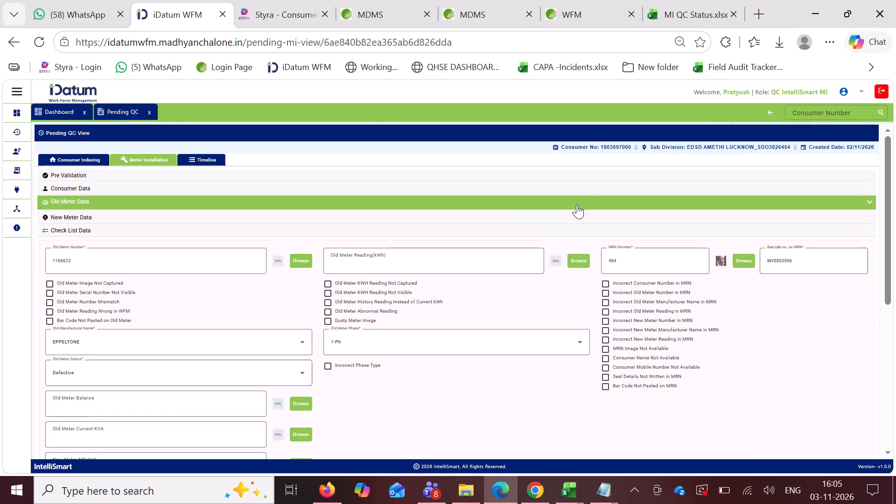
pyautogui.click(697, 222)
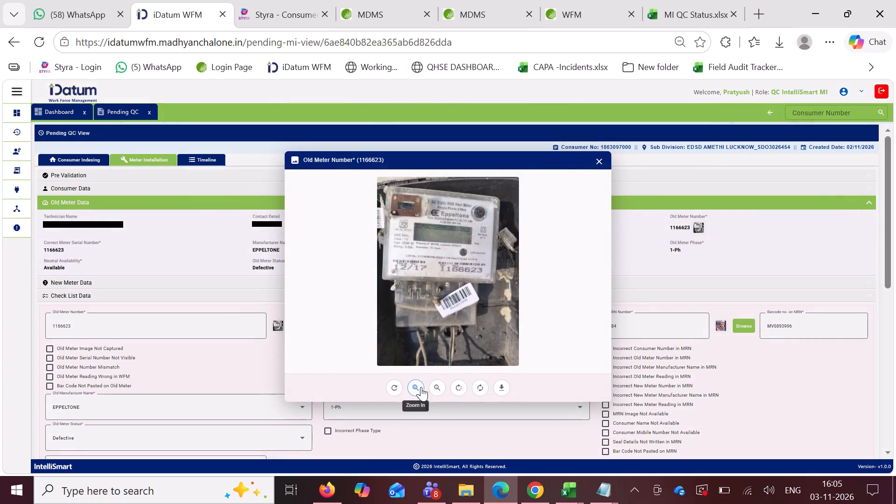
pyautogui.tripleClick(420, 387)
pyautogui.tripleClick(420, 388)
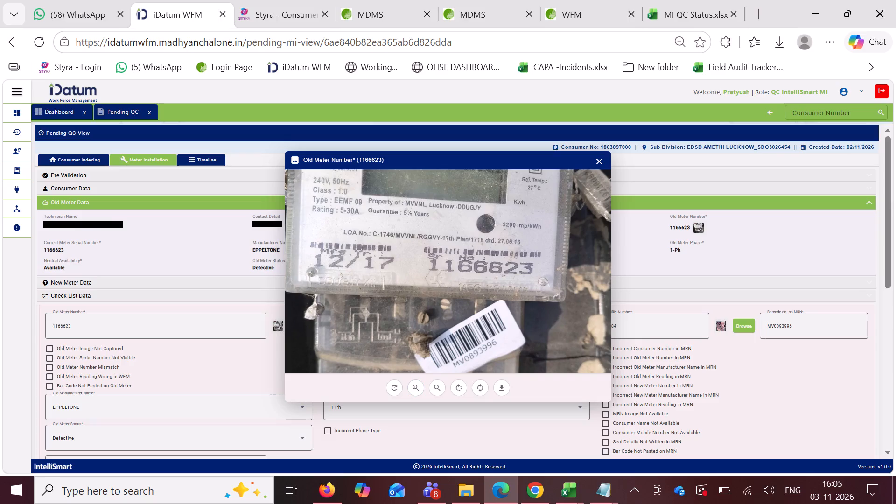
pyautogui.click(601, 172)
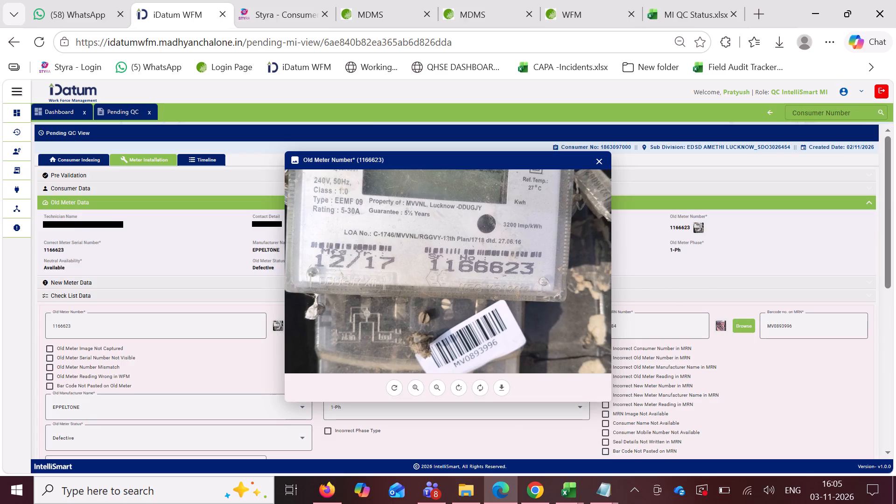
pyautogui.click(175, 214)
pyautogui.click(186, 207)
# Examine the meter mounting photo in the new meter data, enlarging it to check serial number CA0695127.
pyautogui.click(198, 218)
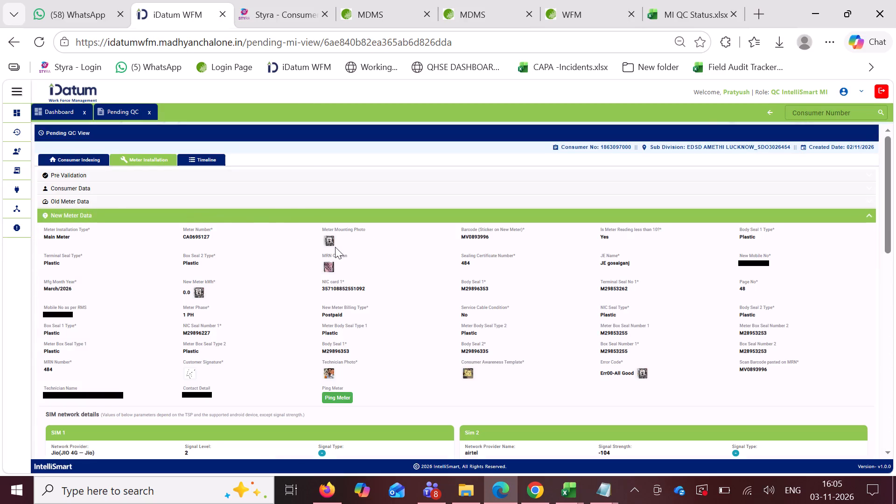
pyautogui.click(334, 246)
pyautogui.tripleClick(415, 391)
pyautogui.click(413, 391)
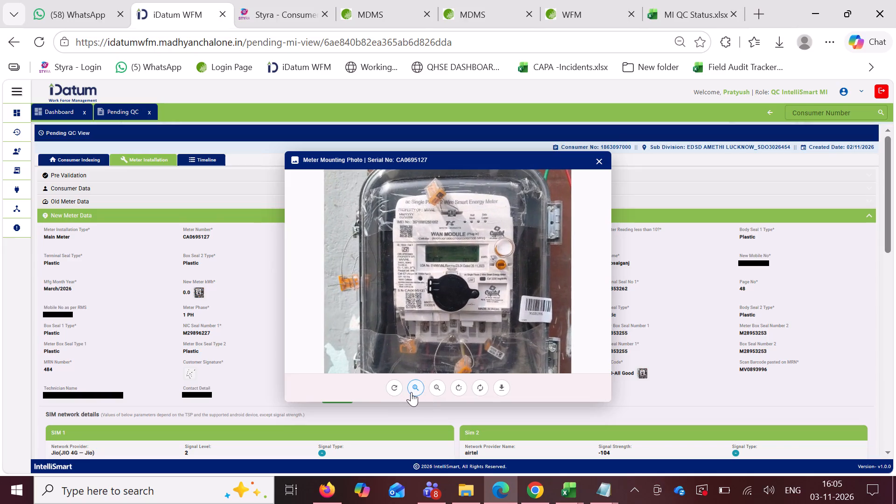
pyautogui.doubleClick(411, 392)
pyautogui.tripleClick(411, 392)
pyautogui.click(411, 392)
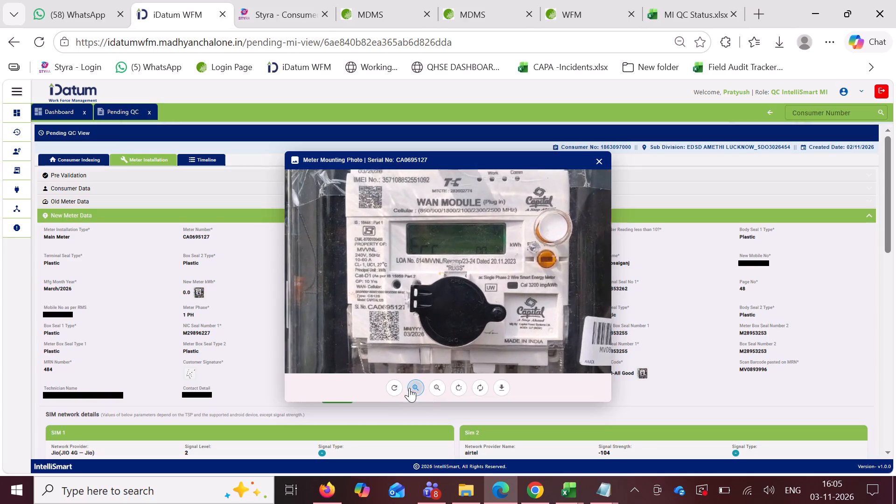
pyautogui.click(601, 159)
pyautogui.click(333, 270)
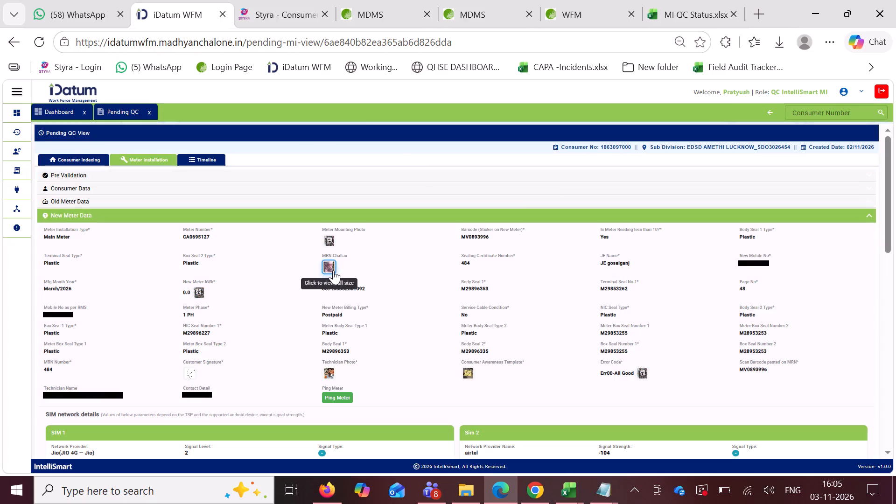
pyautogui.click(471, 396)
pyautogui.doubleClick(467, 392)
pyautogui.click(463, 392)
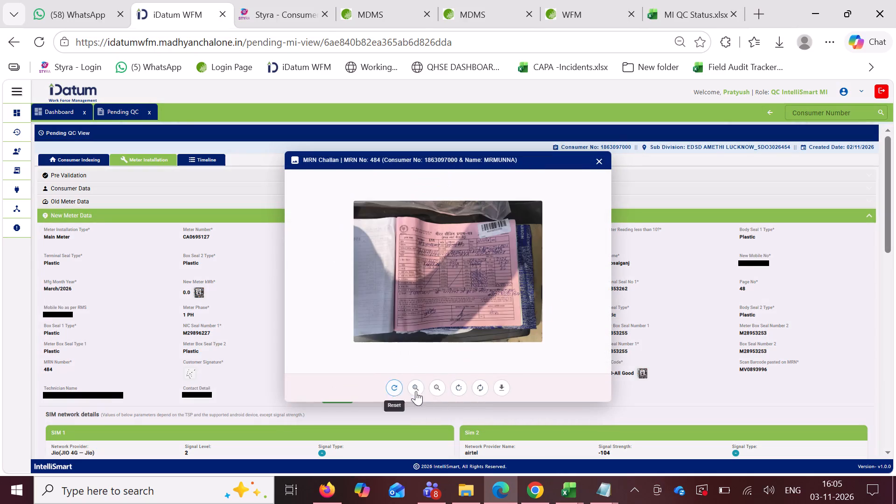
pyautogui.tripleClick(421, 391)
pyautogui.tripleClick(422, 391)
pyautogui.tripleClick(421, 391)
pyautogui.click(421, 389)
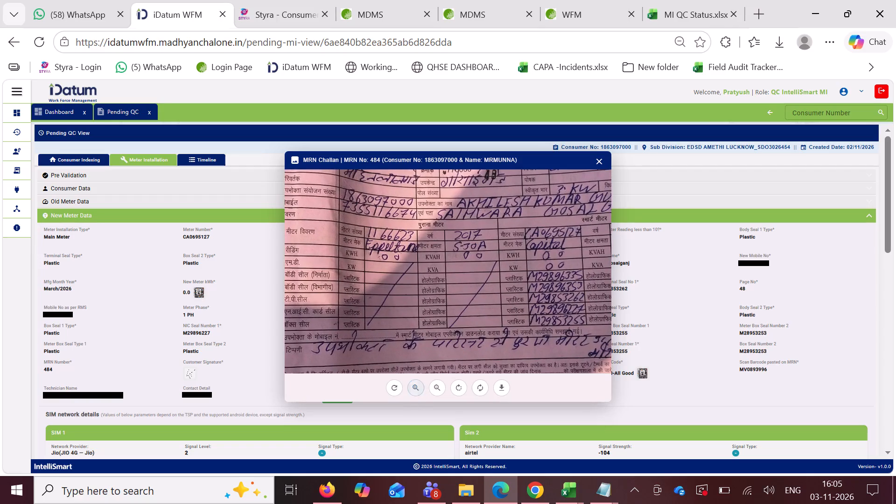
pyautogui.click(620, 157)
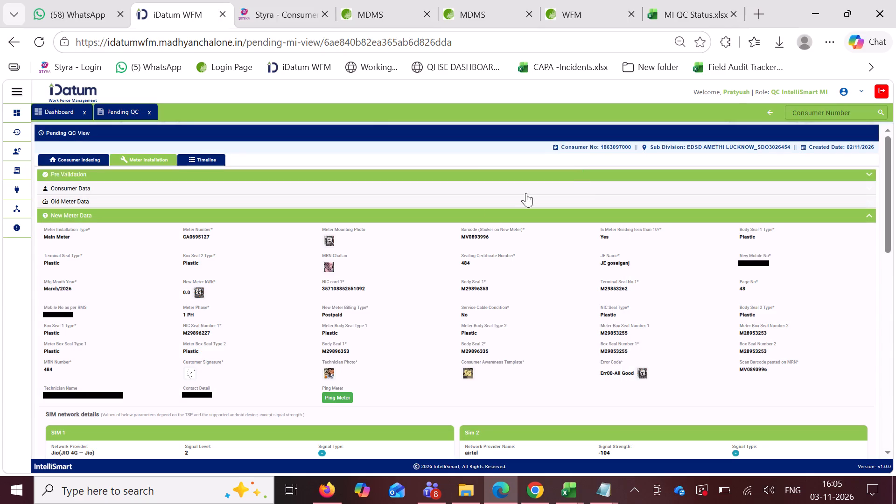
pyautogui.click(436, 217)
pyautogui.scroll(-5, 431, 238)
pyautogui.click(359, 393)
pyautogui.hotkey('ctrl', 'v')
pyautogui.scroll(-6, 420, 350)
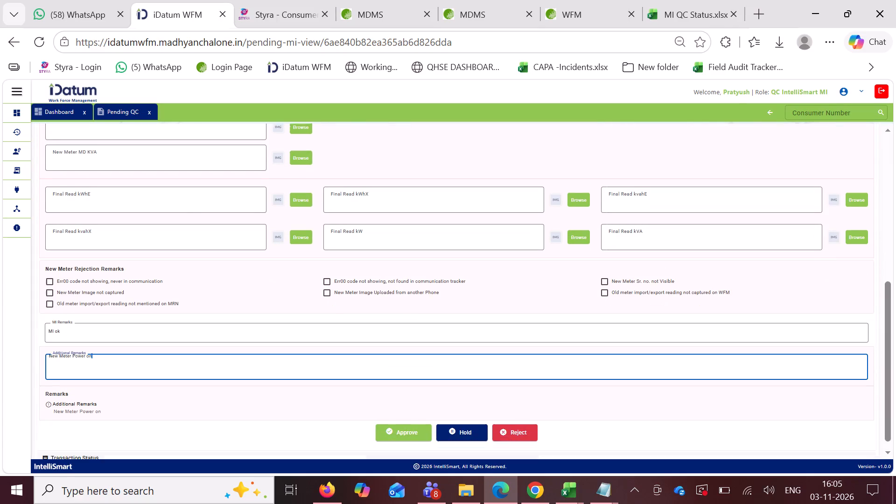
pyautogui.click(417, 410)
pyautogui.click(409, 421)
pyautogui.click(446, 289)
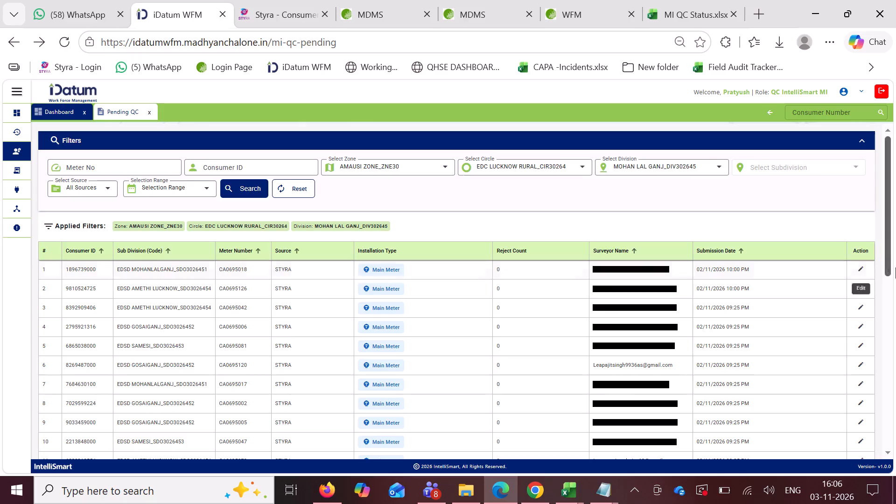
pyautogui.click(861, 262)
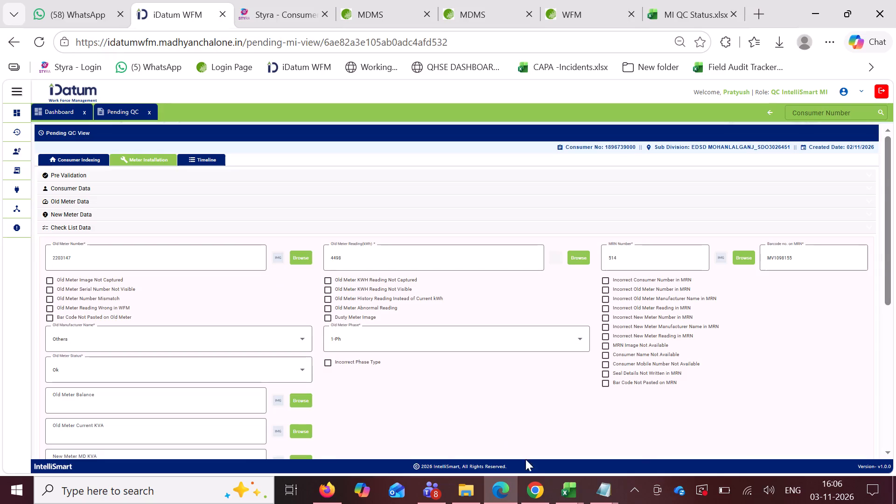
# Examine the enlarged old meter kWh photo in the old meter data to check the reading and serial number.
pyautogui.click(333, 198)
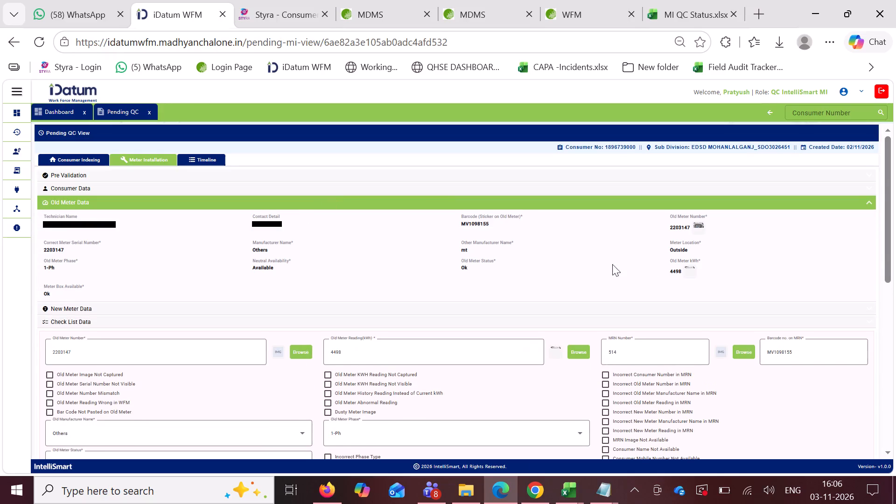
pyautogui.click(696, 273)
pyautogui.tripleClick(420, 385)
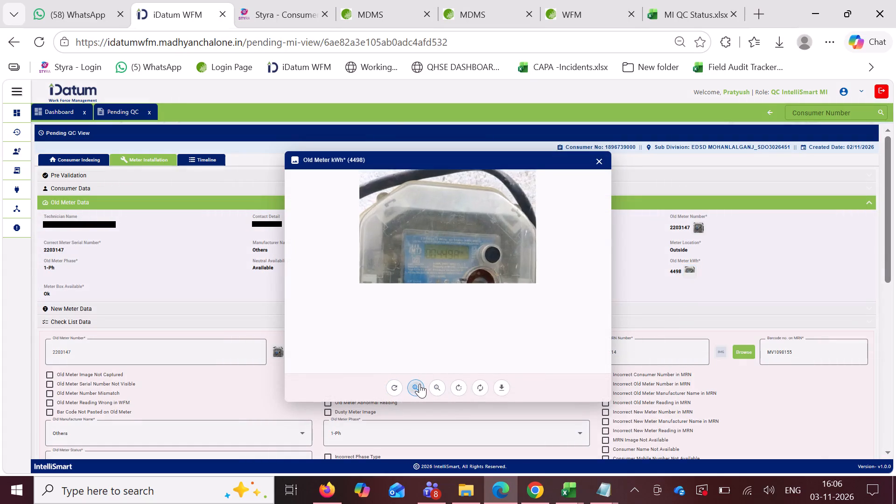
pyautogui.tripleClick(420, 384)
pyautogui.doubleClick(420, 384)
pyautogui.click(601, 170)
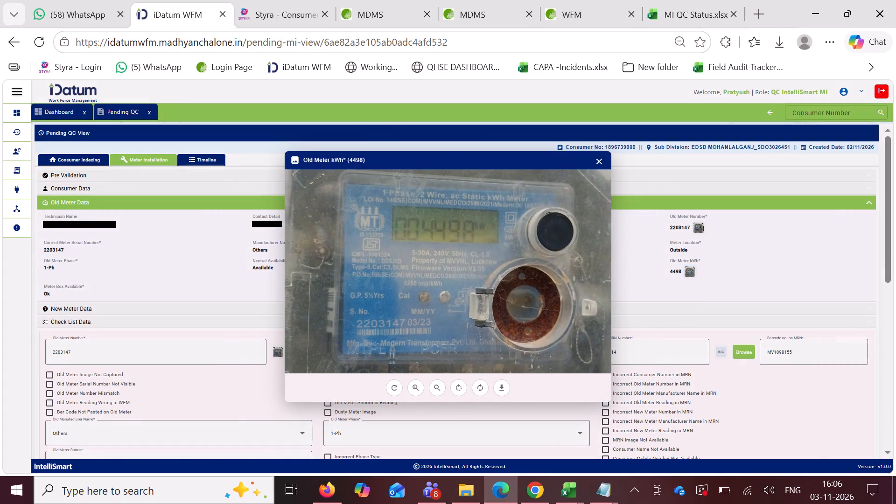
pyautogui.click(601, 166)
pyautogui.click(435, 205)
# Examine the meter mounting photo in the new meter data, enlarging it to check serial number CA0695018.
pyautogui.click(347, 227)
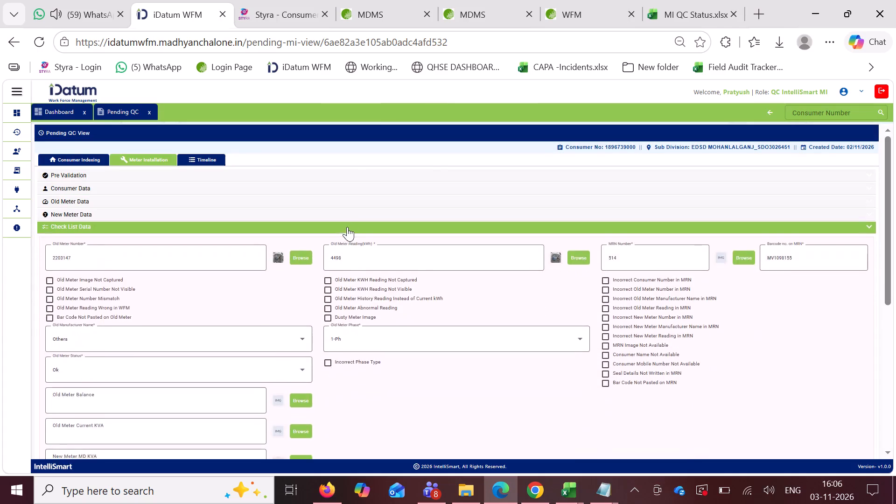
pyautogui.click(352, 214)
pyautogui.click(332, 242)
pyautogui.doubleClick(419, 378)
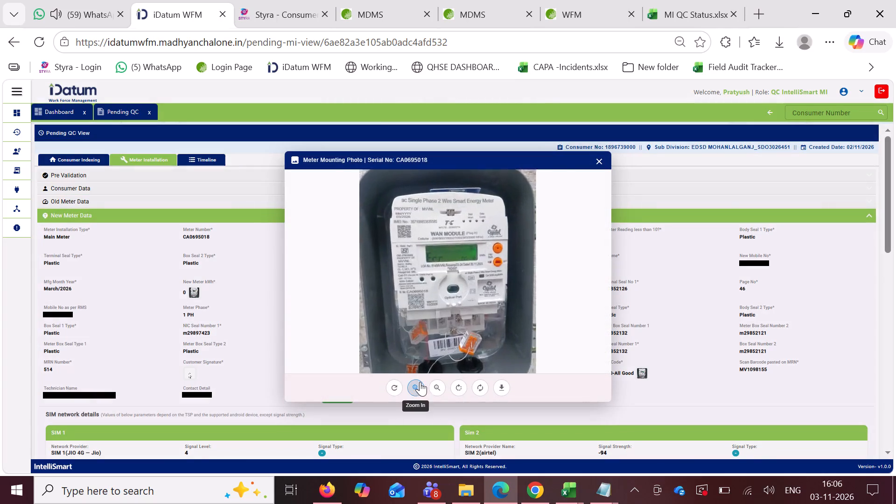
pyautogui.doubleClick(420, 382)
pyautogui.tripleClick(417, 379)
pyautogui.click(600, 166)
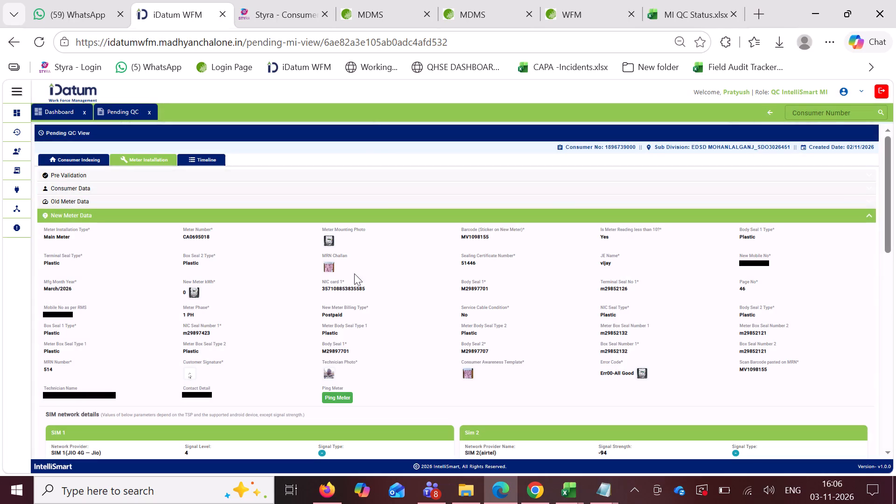
pyautogui.click(336, 266)
pyautogui.click(467, 372)
pyautogui.tripleClick(463, 389)
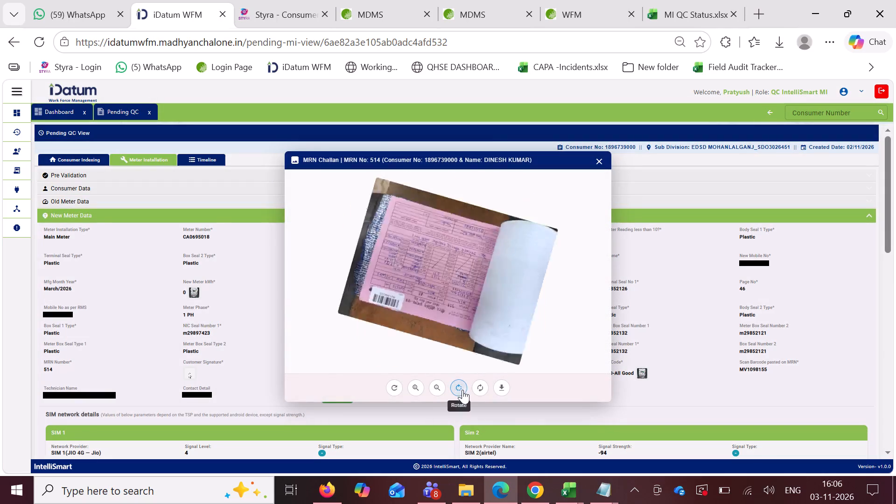
pyautogui.tripleClick(420, 395)
pyautogui.click(419, 395)
pyautogui.tripleClick(422, 392)
pyautogui.click(422, 392)
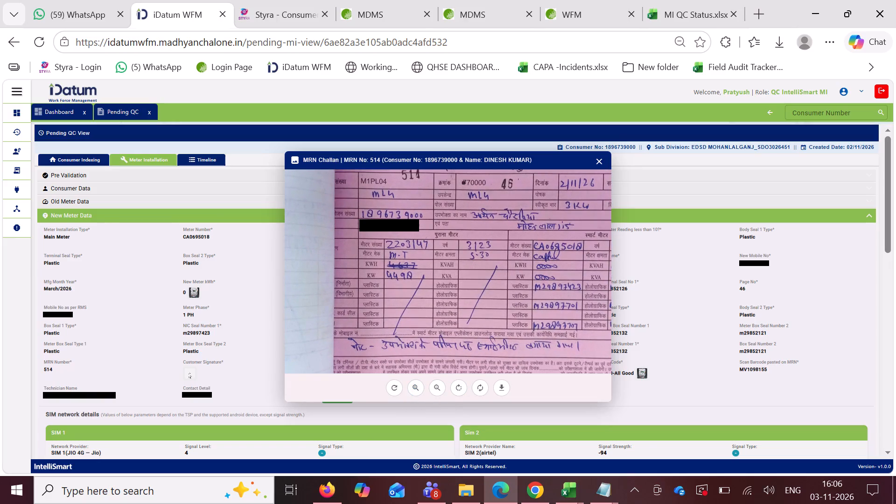
pyautogui.click(603, 154)
pyautogui.click(484, 211)
pyautogui.scroll(-5, 504, 217)
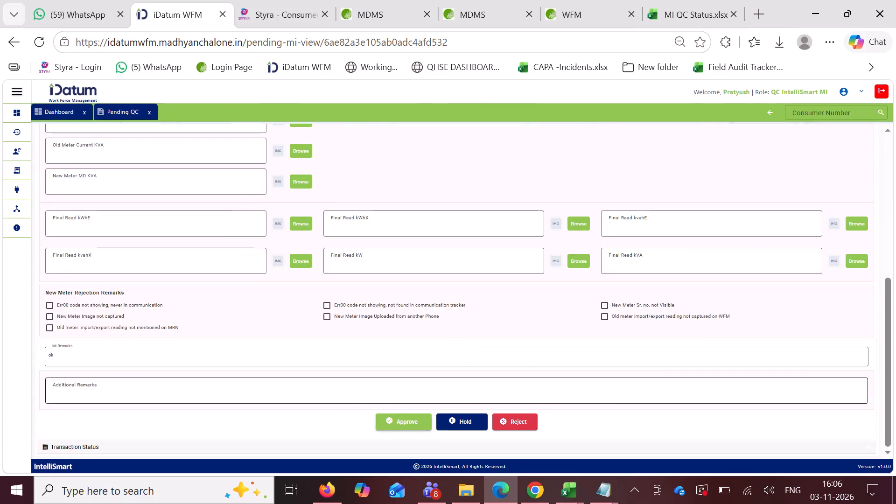
pyautogui.keyDown('ctrl'); pyautogui.click(406, 398); pyautogui.keyUp('ctrl')
pyautogui.hotkey('ctrl', 'v')
pyautogui.scroll(-6, 412, 359)
pyautogui.click(404, 428)
pyautogui.click(448, 274)
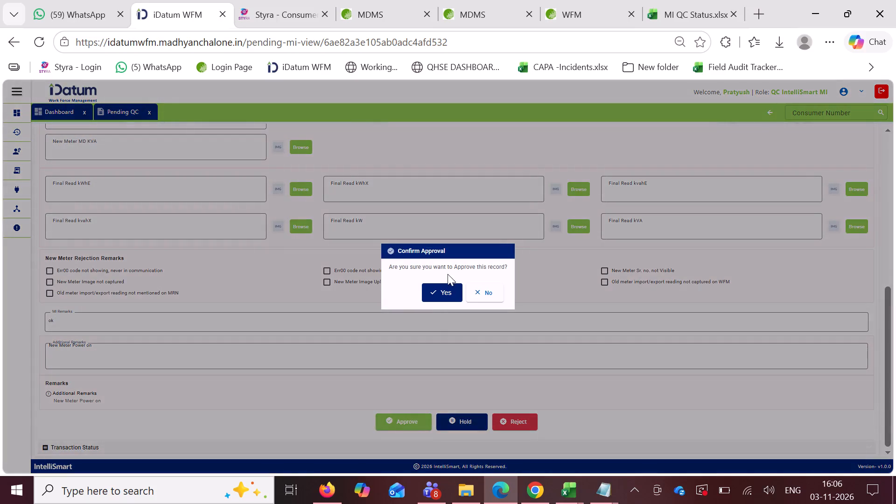
pyautogui.click(444, 287)
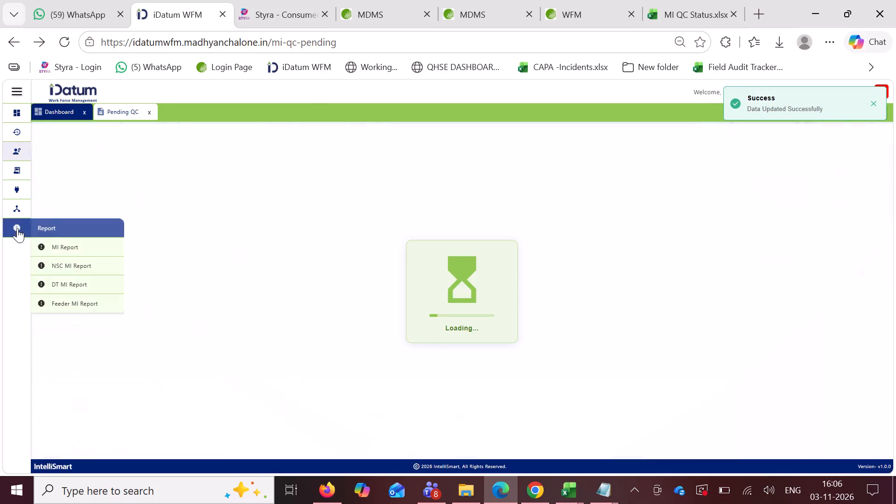
# Open the MI Report, NSC MI Report and DT MI Report pages.
pyautogui.click(17, 228)
pyautogui.click(94, 240)
pyautogui.click(101, 265)
pyautogui.click(111, 286)
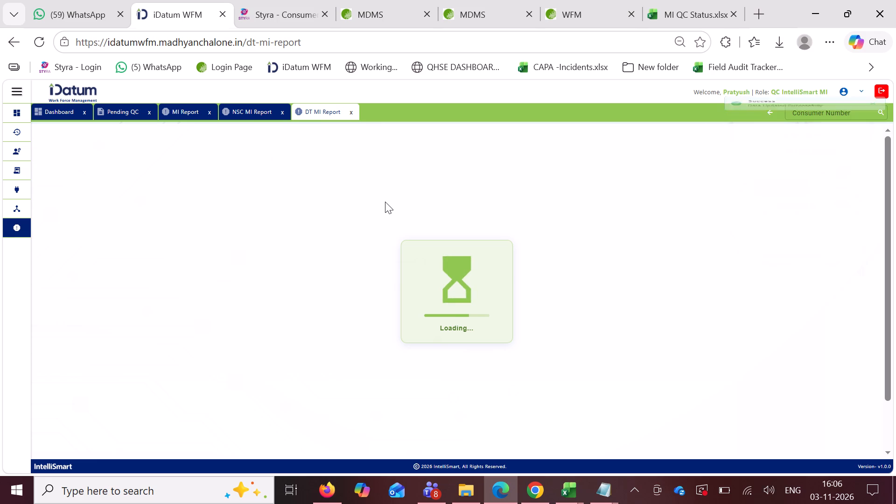
# Close the ConsumerMIMaster and meters_2026-11-03 (1) workbooks in Excel and return to the DT MI Report page in Edge.
pyautogui.click(571, 494)
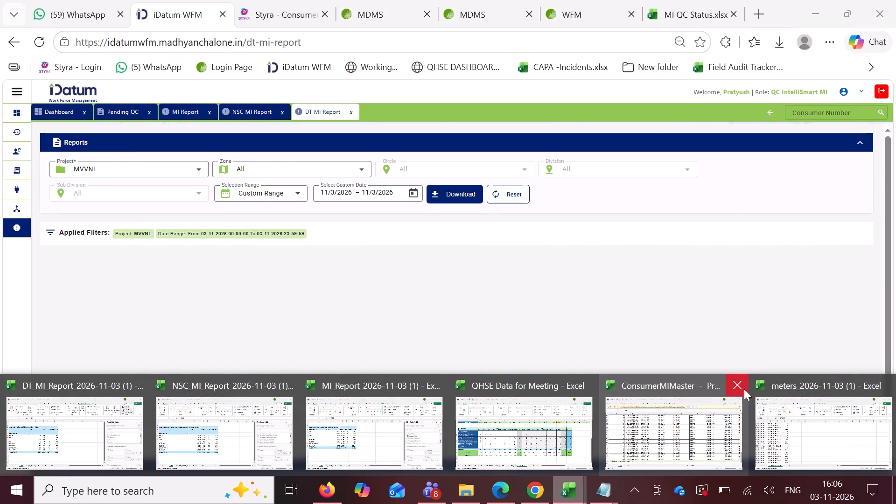
pyautogui.click(742, 388)
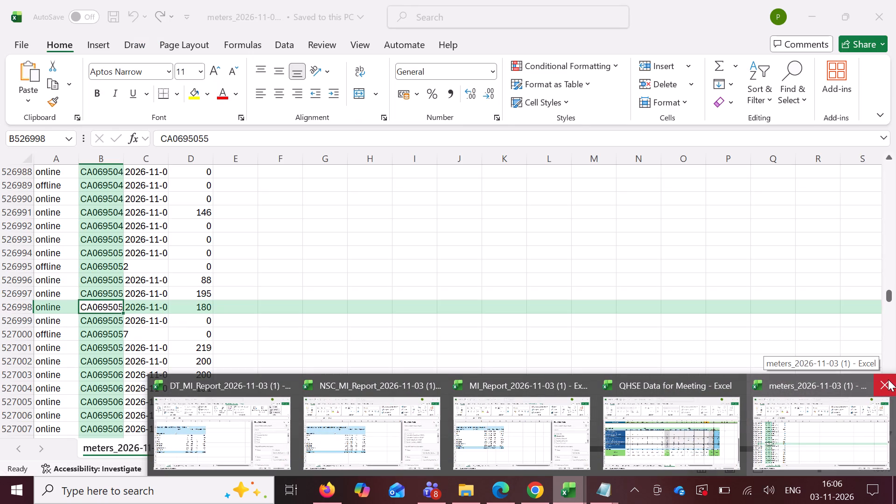
pyautogui.click(888, 379)
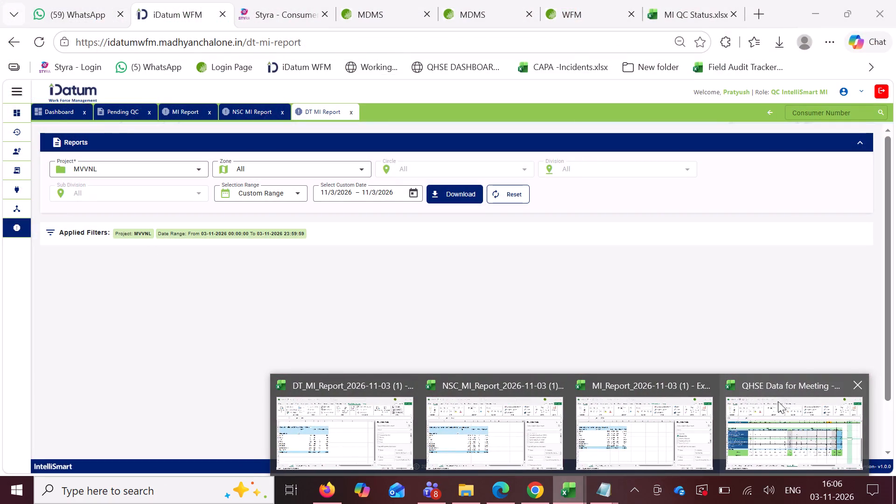
pyautogui.click(532, 492)
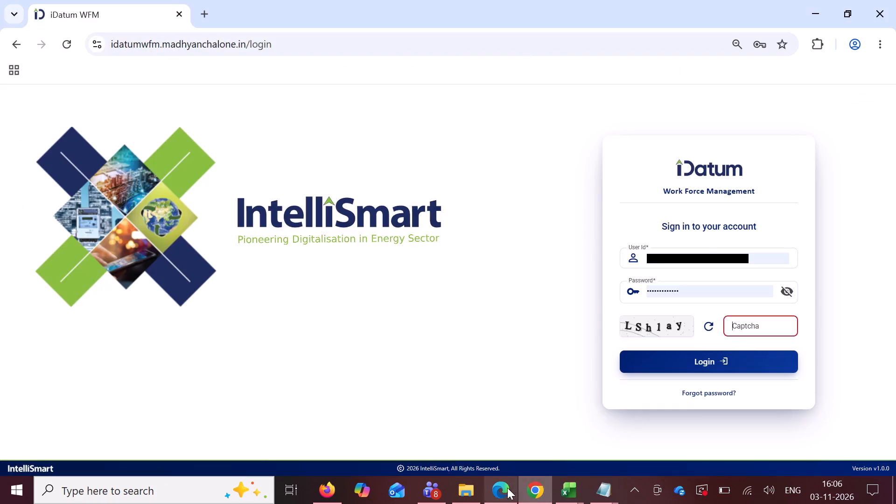
pyautogui.click(507, 488)
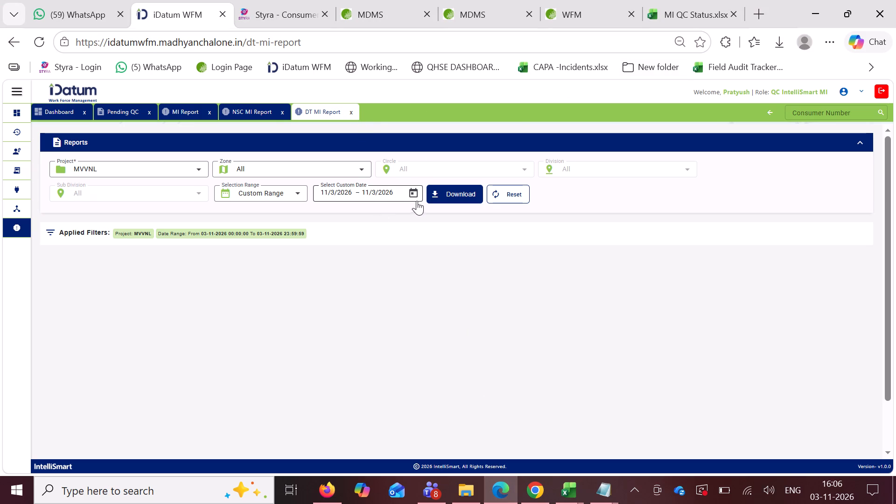
# Download the DT MI report for project MVVNL with the custom date range 9/1/2026 to 11/3/2026.
pyautogui.click(417, 201)
pyautogui.doubleClick(420, 228)
pyautogui.click(361, 278)
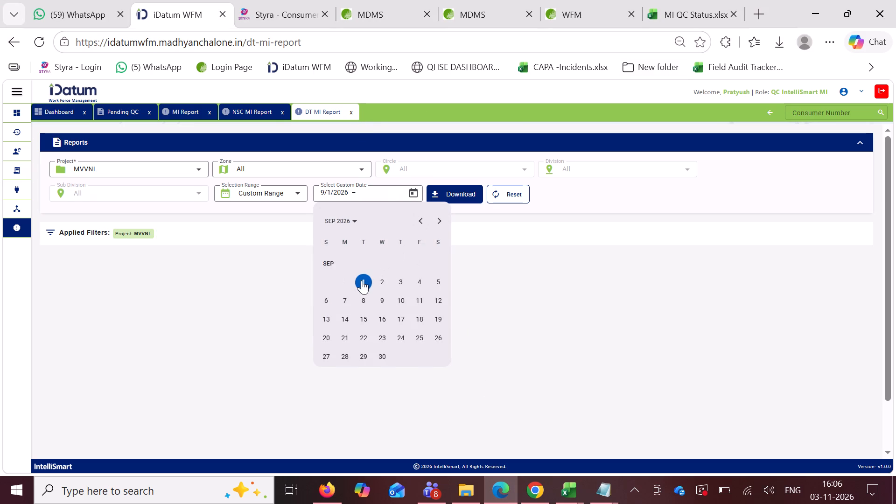
pyautogui.doubleClick(440, 223)
pyautogui.click(363, 288)
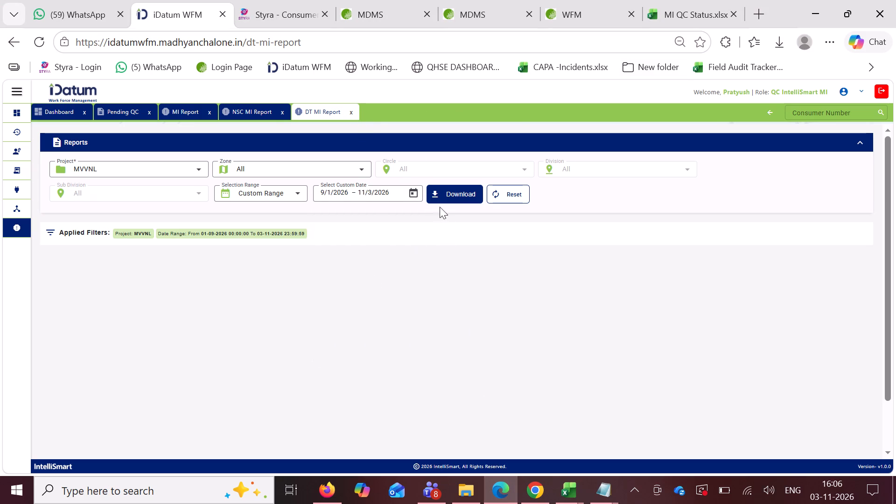
pyautogui.click(446, 199)
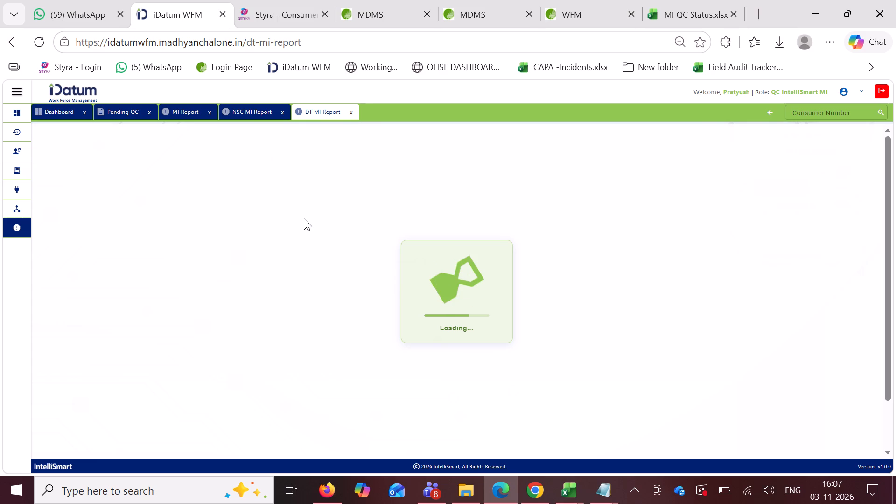
# Download the NSC MI report for project MVVNL with the custom date range 9/1/2026 to 11/3/2026.
pyautogui.click(261, 101)
pyautogui.click(260, 108)
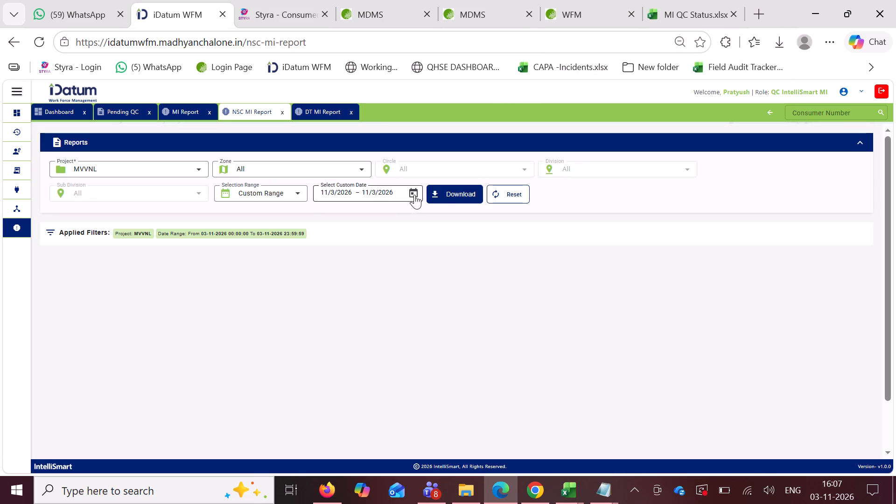
pyautogui.click(414, 195)
pyautogui.click(421, 221)
pyautogui.click(421, 221)
pyautogui.click(368, 270)
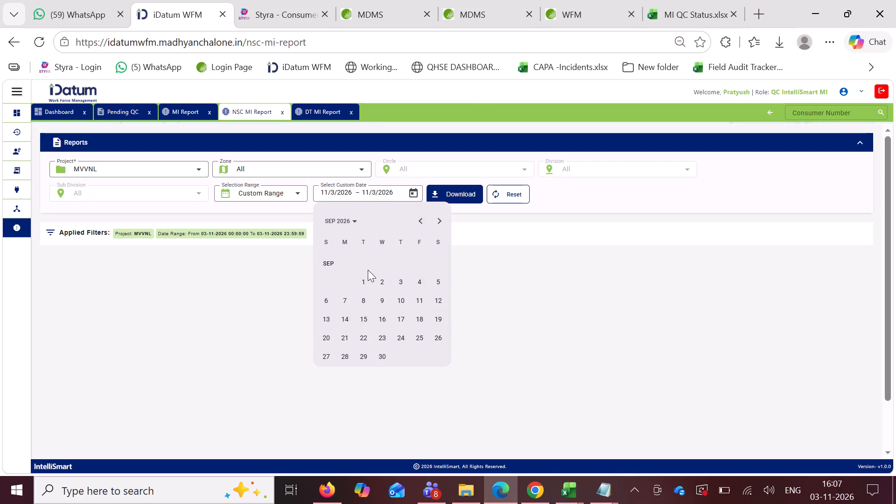
pyautogui.click(364, 277)
pyautogui.click(439, 207)
pyautogui.doubleClick(439, 219)
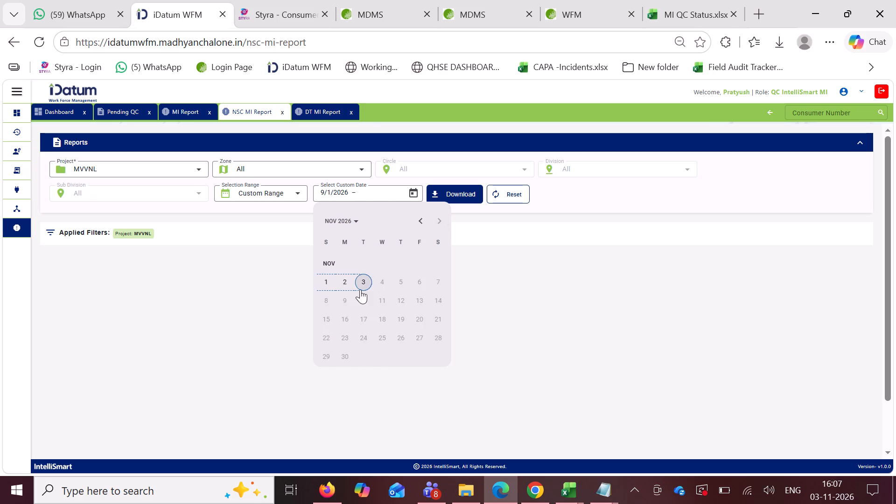
pyautogui.click(360, 289)
pyautogui.click(460, 199)
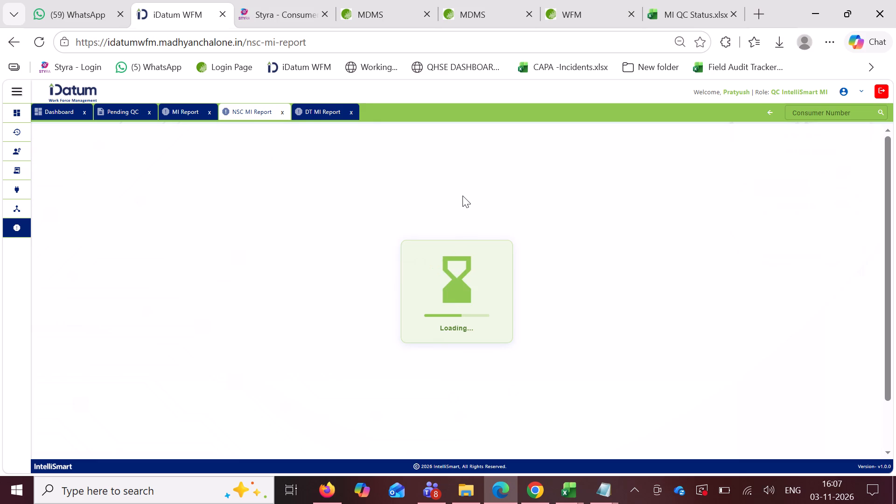
# Download the MI report for project MVVNL with the custom date range 9/1/2026 to 11/3/2026.
pyautogui.click(183, 115)
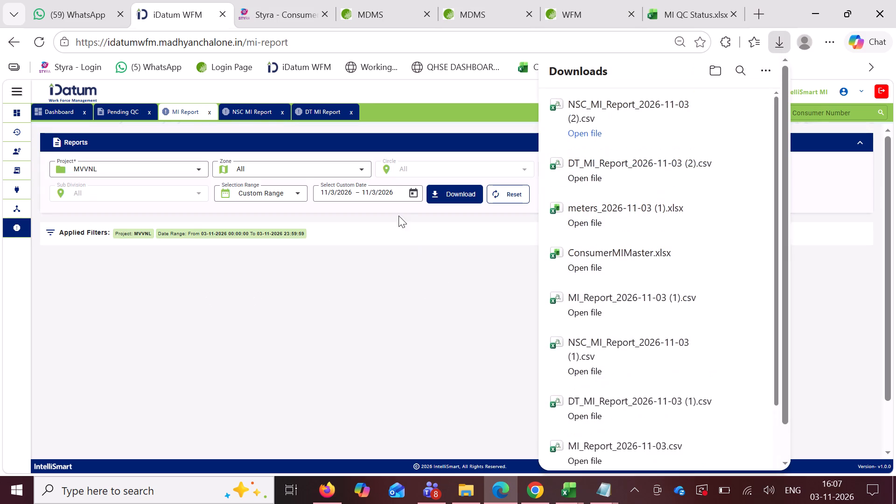
pyautogui.click(406, 195)
pyautogui.doubleClick(423, 228)
pyautogui.click(363, 281)
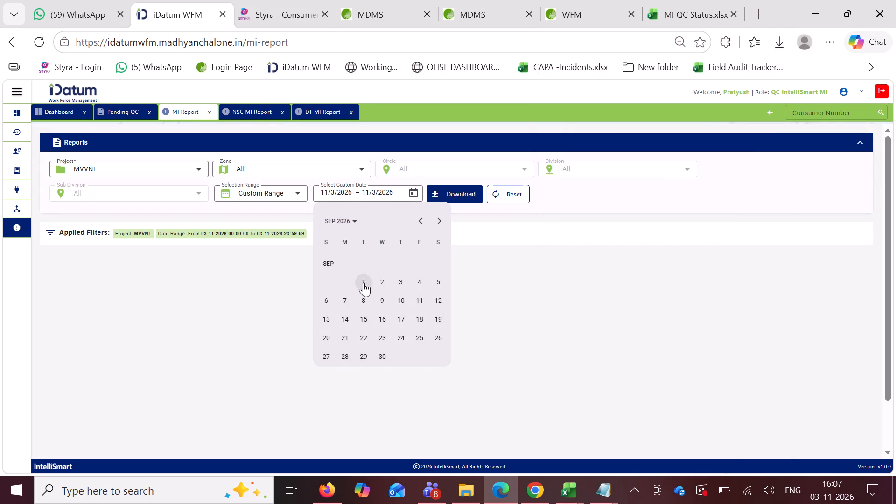
pyautogui.doubleClick(436, 218)
pyautogui.click(367, 284)
pyautogui.click(454, 192)
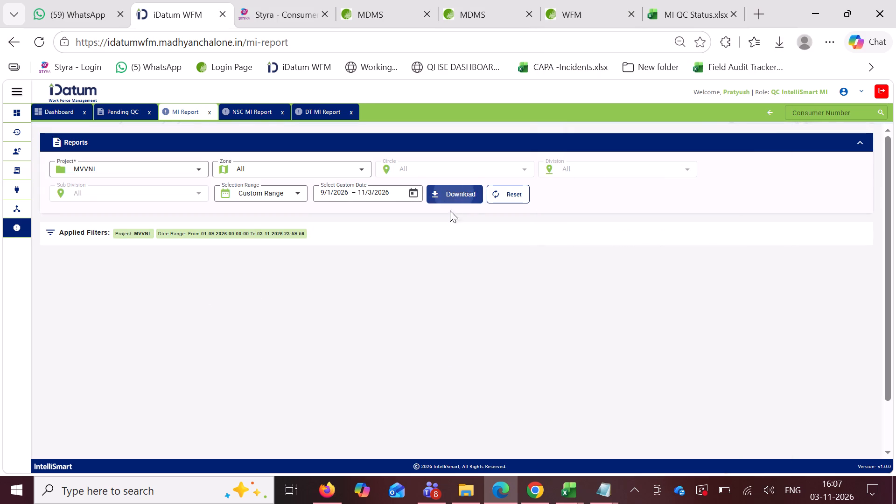